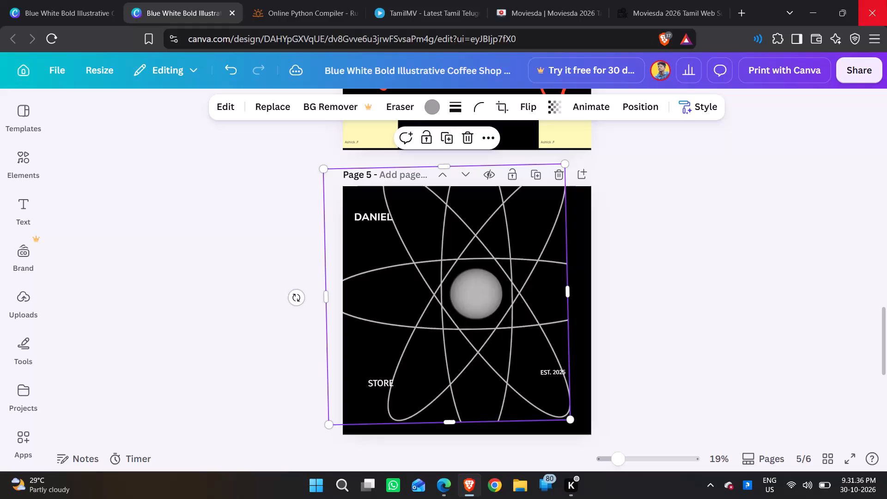
# Move the grey atom graphic slightly lower on the black page 5 design.
pyautogui.click(478, 286)
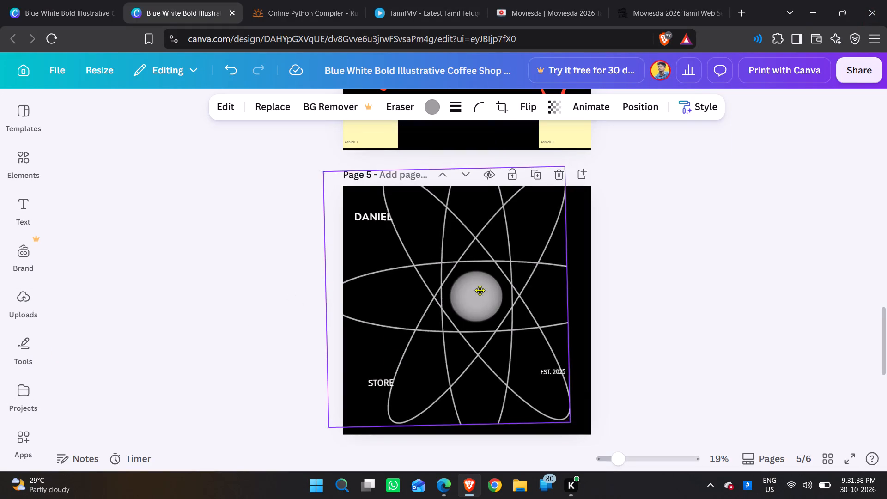
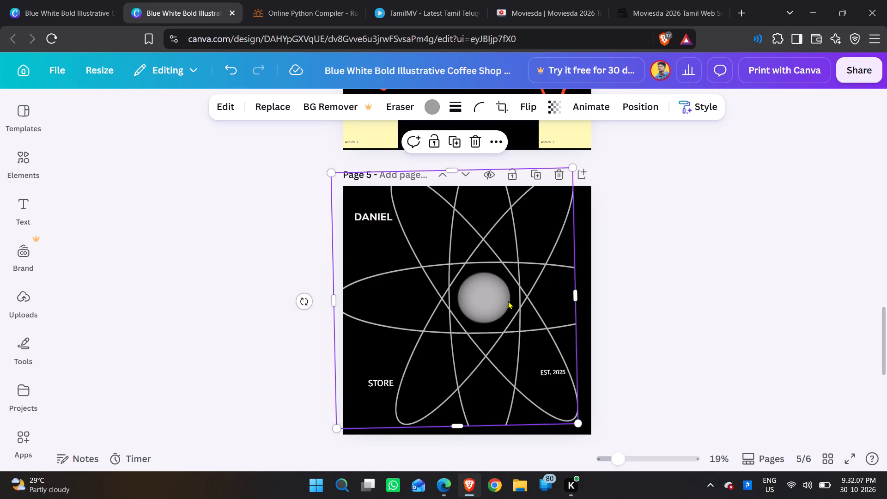
# Reposition the grey atom graphic so it is vertically centred on page 5 with its outer orbits reaching the page's right edge.
pyautogui.moveTo(497, 286); pyautogui.dragTo(511, 288)
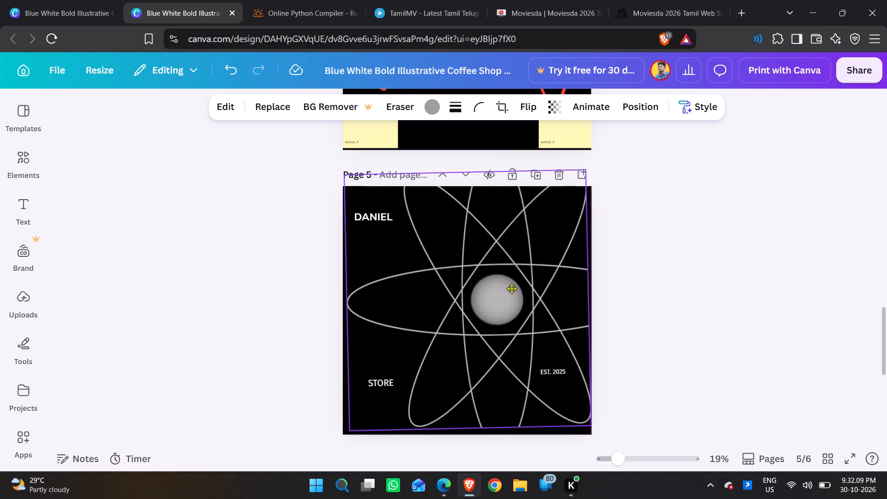
pyautogui.moveTo(511, 288); pyautogui.dragTo(514, 289)
pyautogui.click(682, 276)
pyautogui.moveTo(533, 298); pyautogui.dragTo(529, 299)
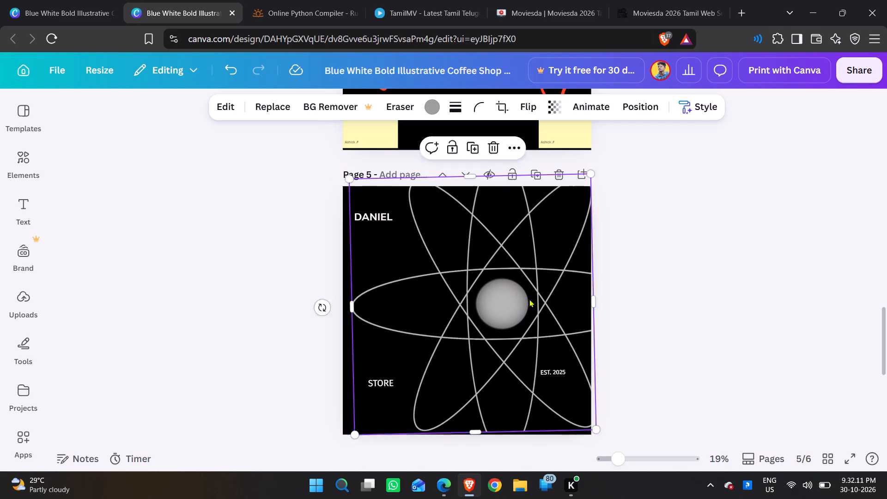
pyautogui.moveTo(529, 299); pyautogui.dragTo(527, 299)
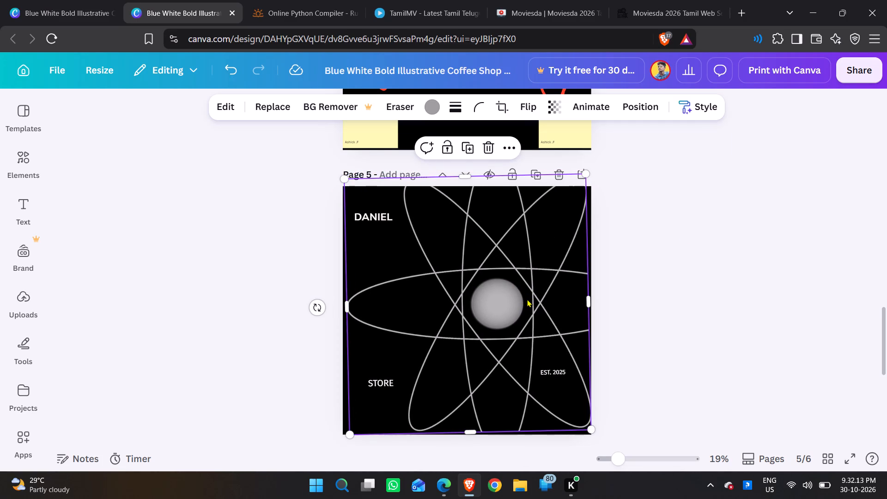
pyautogui.moveTo(527, 299); pyautogui.dragTo(540, 300)
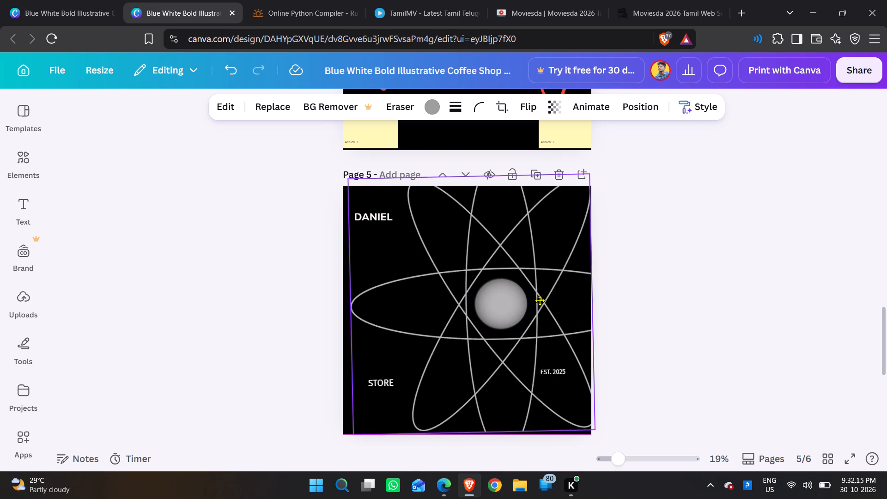
pyautogui.moveTo(540, 300); pyautogui.dragTo(530, 294)
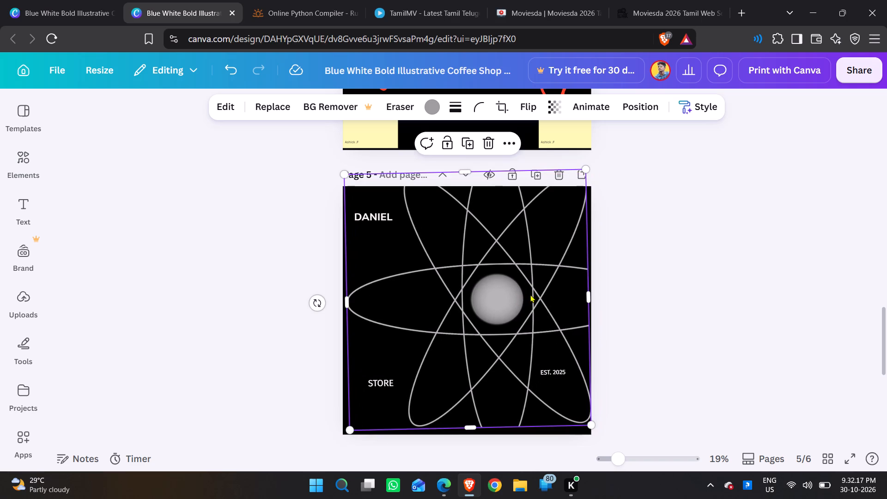
pyautogui.moveTo(515, 302); pyautogui.dragTo(519, 301)
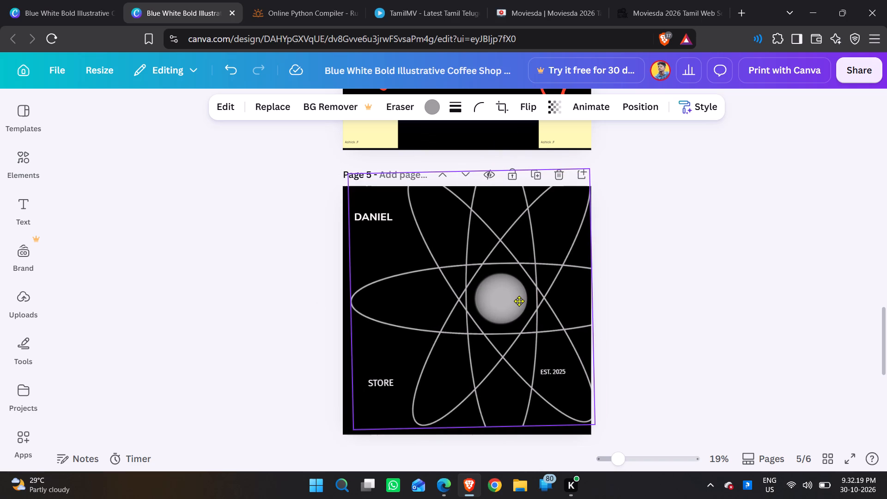
pyautogui.moveTo(519, 301); pyautogui.dragTo(513, 314)
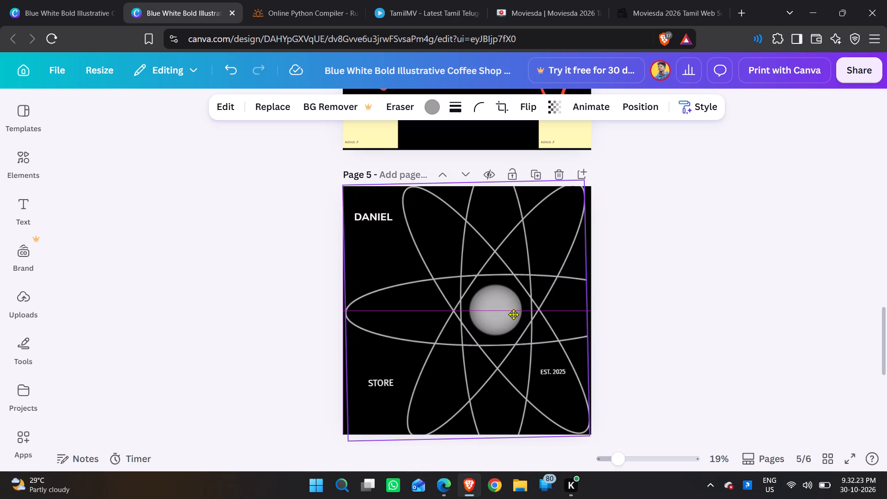
pyautogui.moveTo(513, 314); pyautogui.dragTo(514, 314)
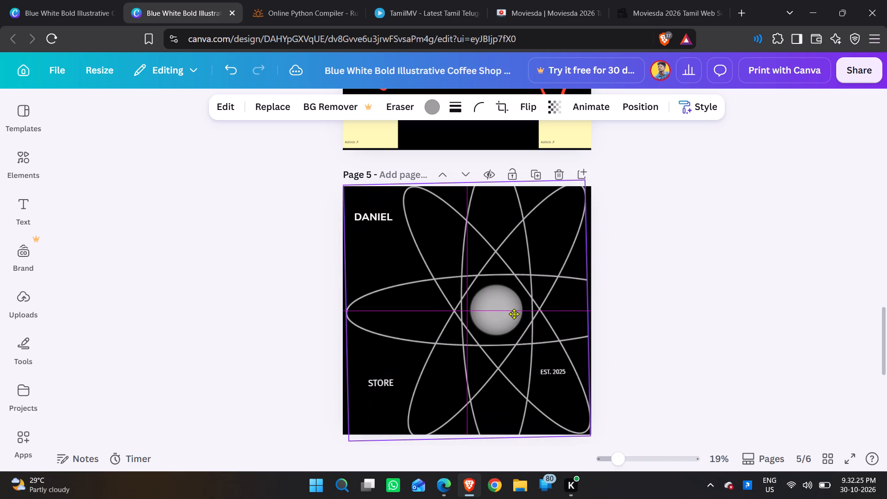
pyautogui.moveTo(514, 314); pyautogui.dragTo(515, 314)
pyautogui.click(625, 301)
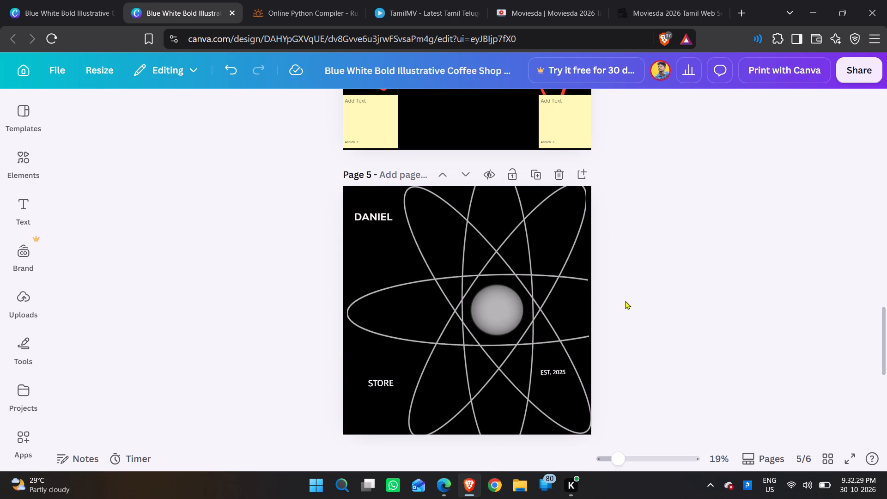
# Shift the atom graphic slightly further right on page 5, vertically centred, with its frame just past the page's right edge.
pyautogui.moveTo(505, 311); pyautogui.dragTo(511, 309)
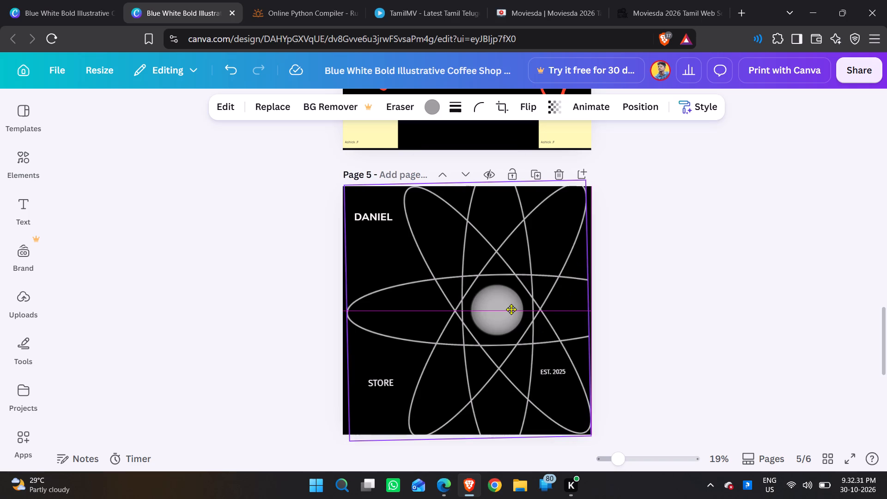
pyautogui.moveTo(511, 309); pyautogui.dragTo(504, 306)
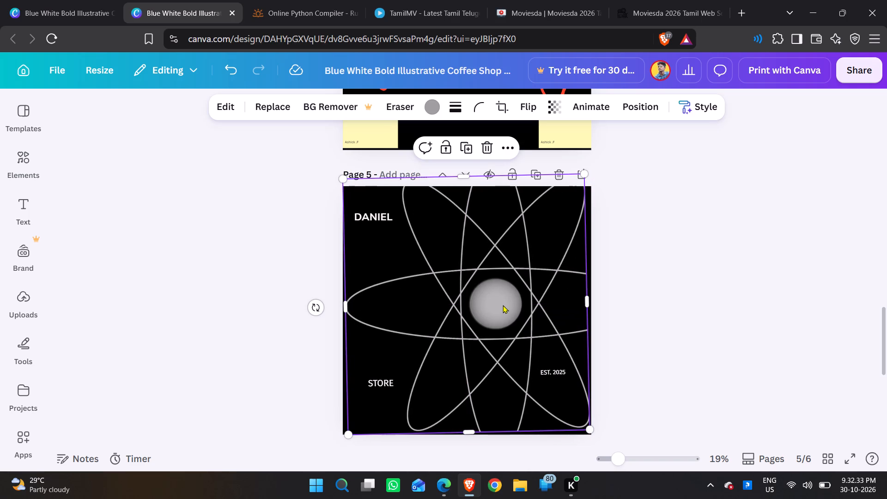
pyautogui.moveTo(497, 307); pyautogui.dragTo(501, 310)
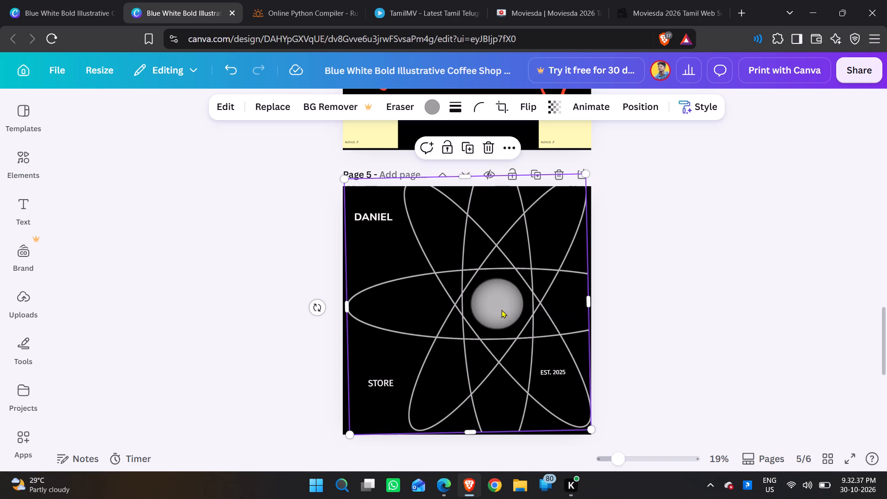
pyautogui.moveTo(501, 310); pyautogui.dragTo(501, 310)
pyautogui.moveTo(501, 310); pyautogui.dragTo(507, 313)
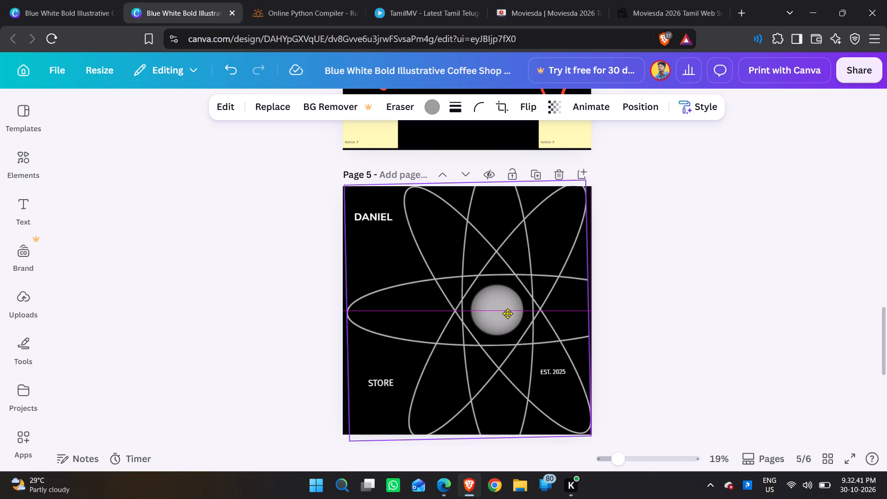
pyautogui.moveTo(507, 313); pyautogui.dragTo(508, 313)
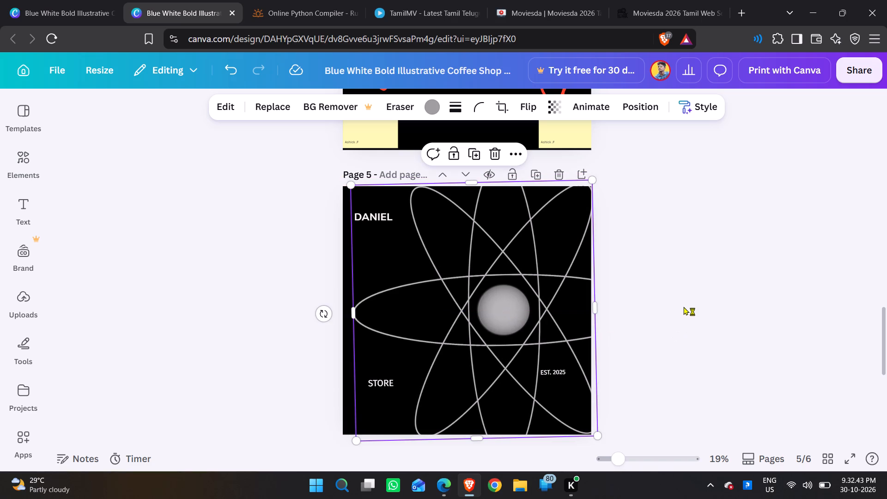
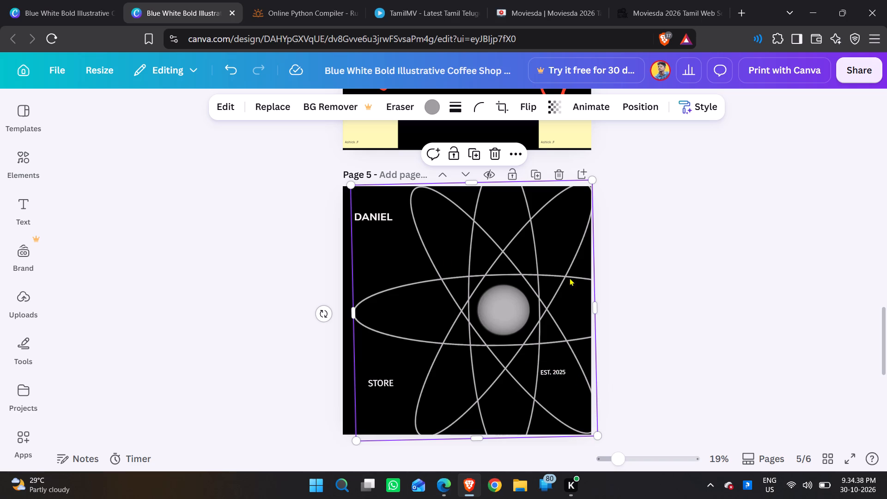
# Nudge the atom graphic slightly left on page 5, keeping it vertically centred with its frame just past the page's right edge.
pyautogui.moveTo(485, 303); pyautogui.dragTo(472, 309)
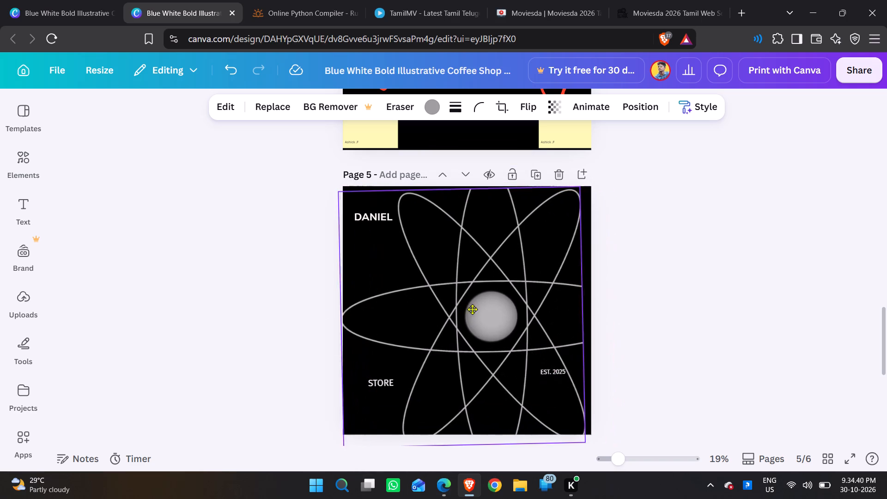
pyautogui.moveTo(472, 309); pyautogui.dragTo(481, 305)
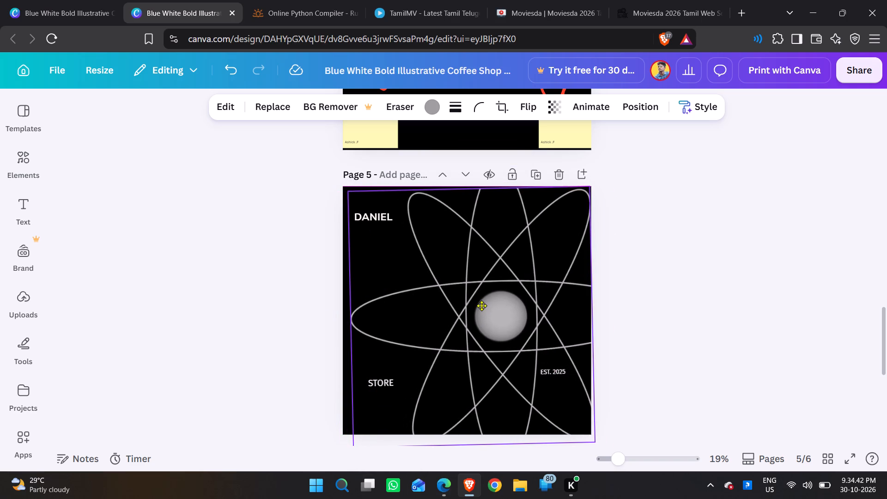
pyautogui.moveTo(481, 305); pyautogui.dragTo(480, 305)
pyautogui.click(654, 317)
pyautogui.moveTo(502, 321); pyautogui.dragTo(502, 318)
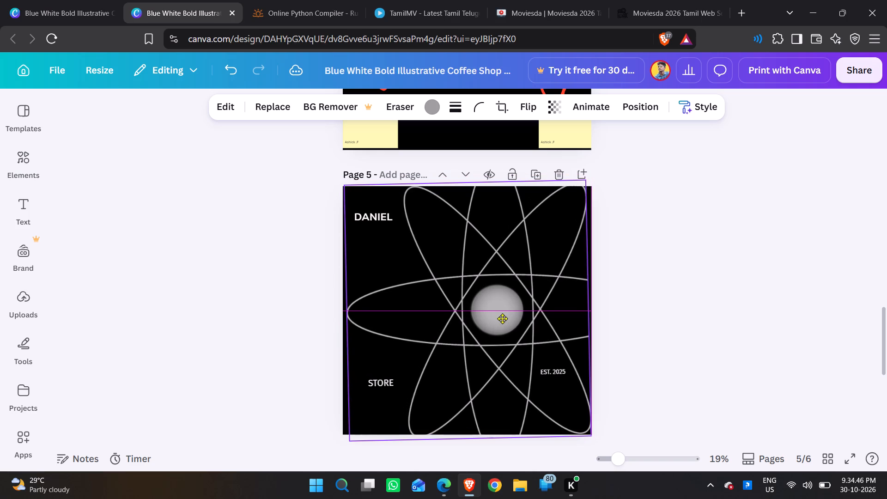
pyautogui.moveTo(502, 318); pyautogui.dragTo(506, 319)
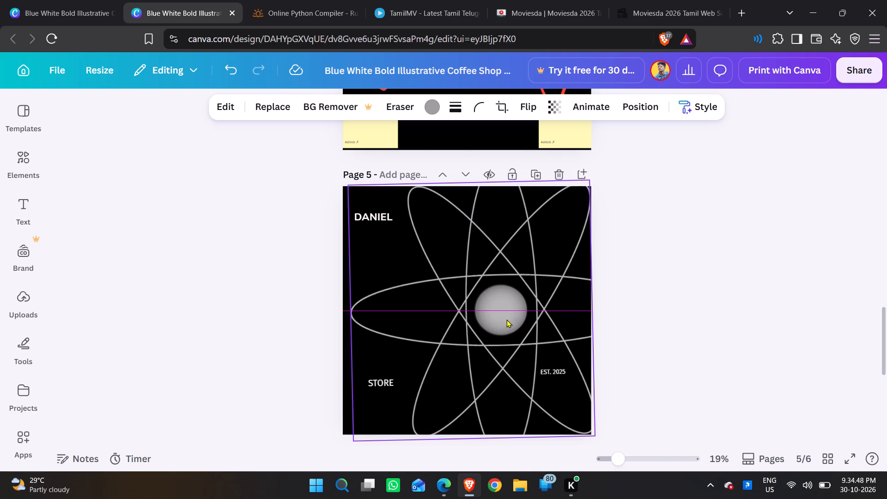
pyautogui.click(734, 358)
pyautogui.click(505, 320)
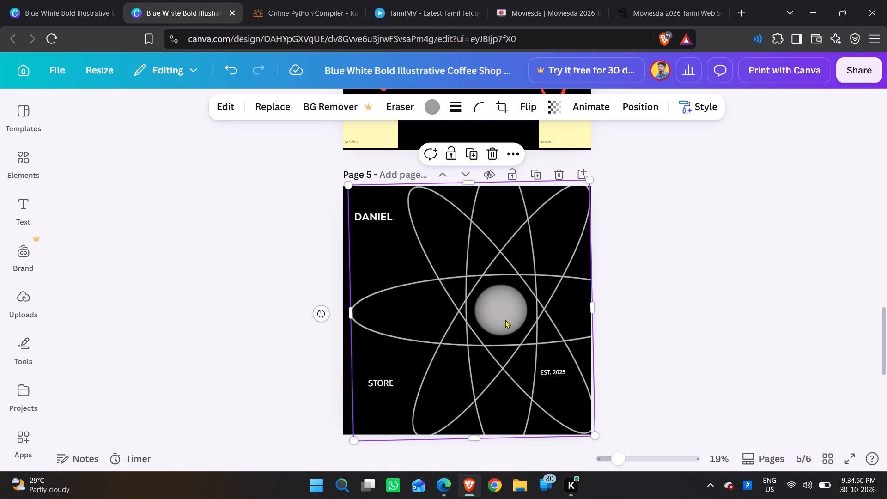
# Move the EST. 2025 text to just below STORE in the lower-left area of page 5.
pyautogui.moveTo(547, 371); pyautogui.dragTo(429, 393)
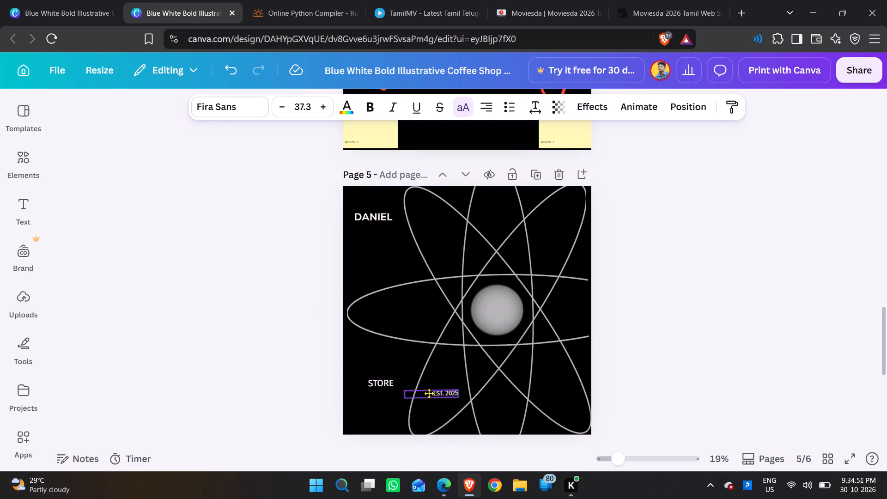
pyautogui.moveTo(429, 393); pyautogui.dragTo(365, 404)
pyautogui.click(637, 343)
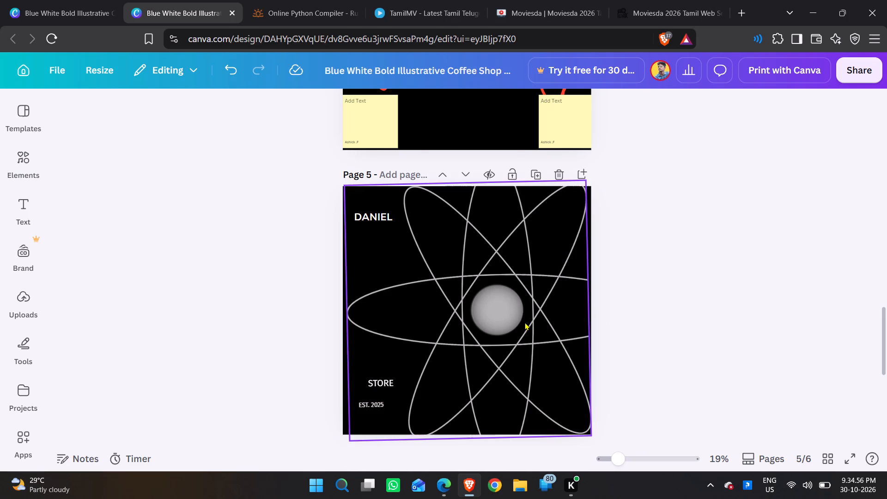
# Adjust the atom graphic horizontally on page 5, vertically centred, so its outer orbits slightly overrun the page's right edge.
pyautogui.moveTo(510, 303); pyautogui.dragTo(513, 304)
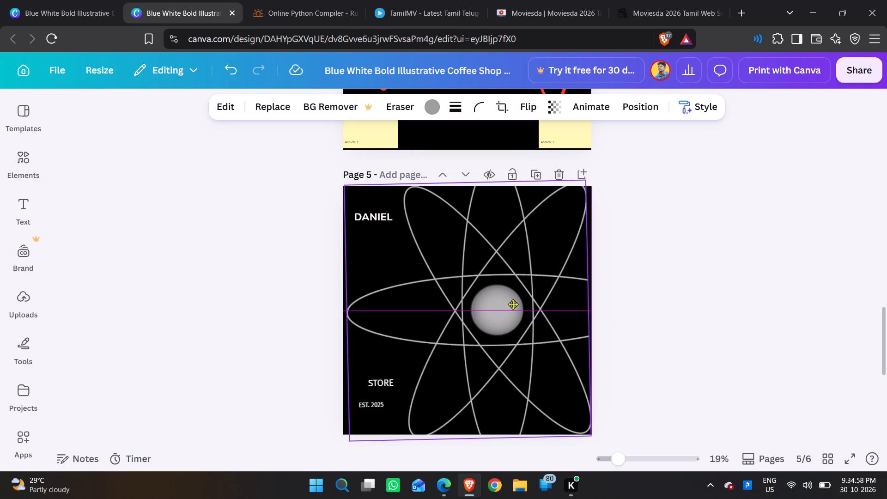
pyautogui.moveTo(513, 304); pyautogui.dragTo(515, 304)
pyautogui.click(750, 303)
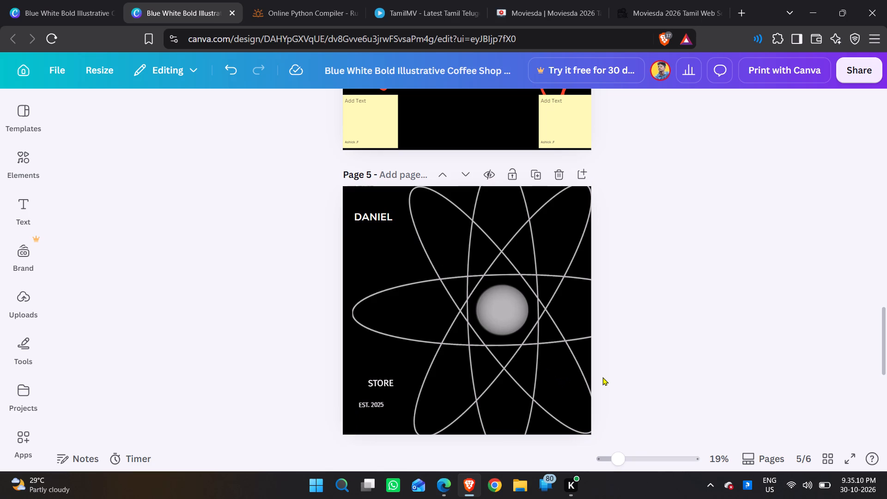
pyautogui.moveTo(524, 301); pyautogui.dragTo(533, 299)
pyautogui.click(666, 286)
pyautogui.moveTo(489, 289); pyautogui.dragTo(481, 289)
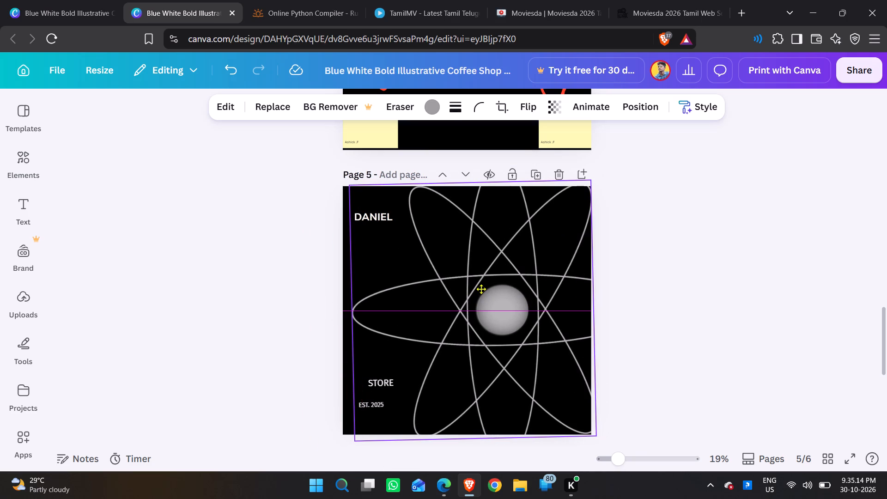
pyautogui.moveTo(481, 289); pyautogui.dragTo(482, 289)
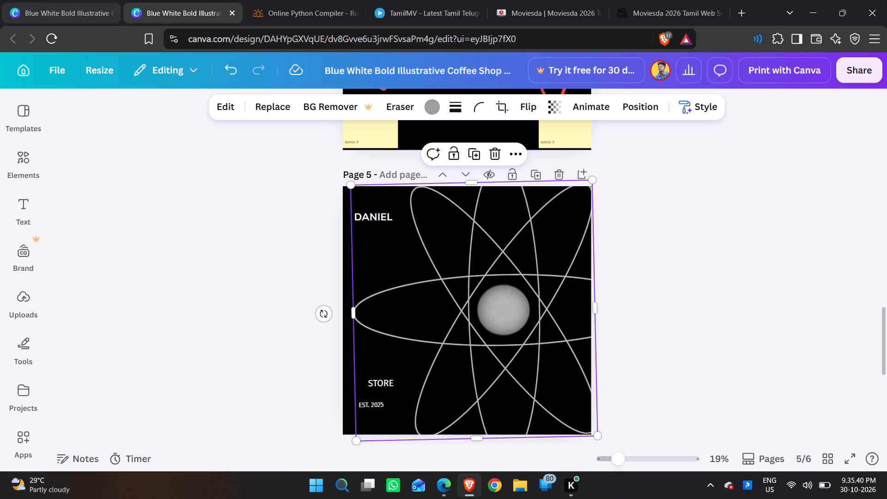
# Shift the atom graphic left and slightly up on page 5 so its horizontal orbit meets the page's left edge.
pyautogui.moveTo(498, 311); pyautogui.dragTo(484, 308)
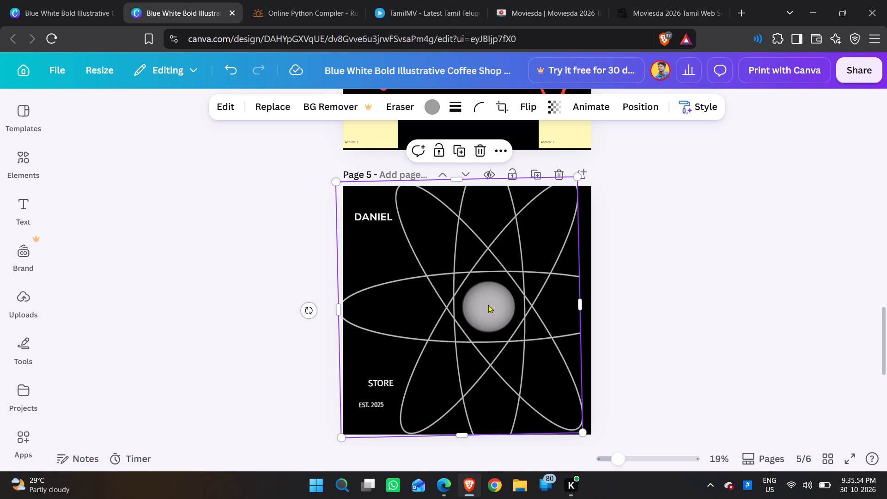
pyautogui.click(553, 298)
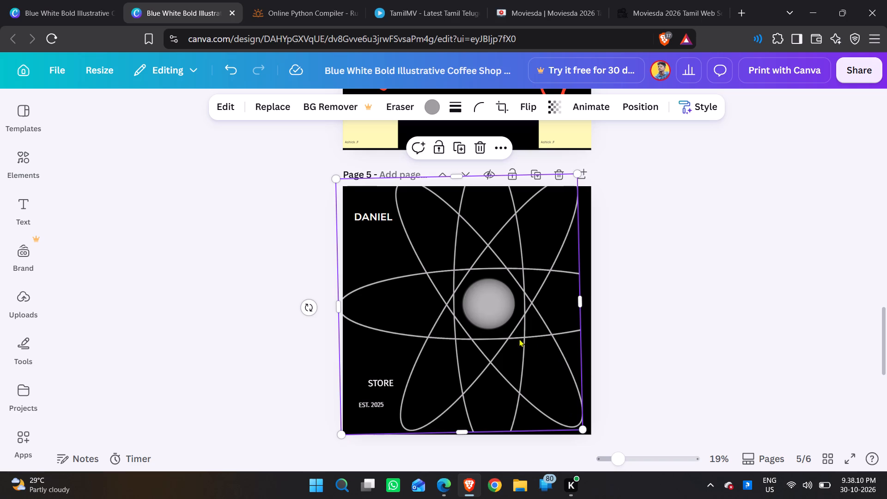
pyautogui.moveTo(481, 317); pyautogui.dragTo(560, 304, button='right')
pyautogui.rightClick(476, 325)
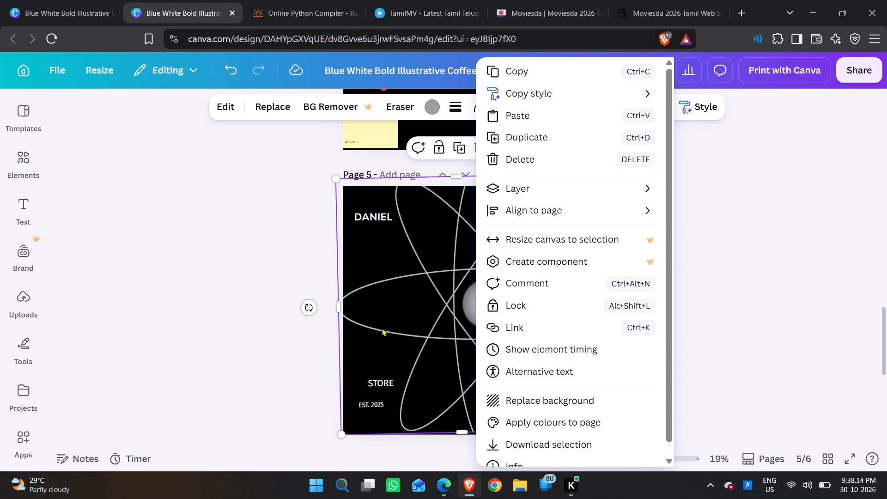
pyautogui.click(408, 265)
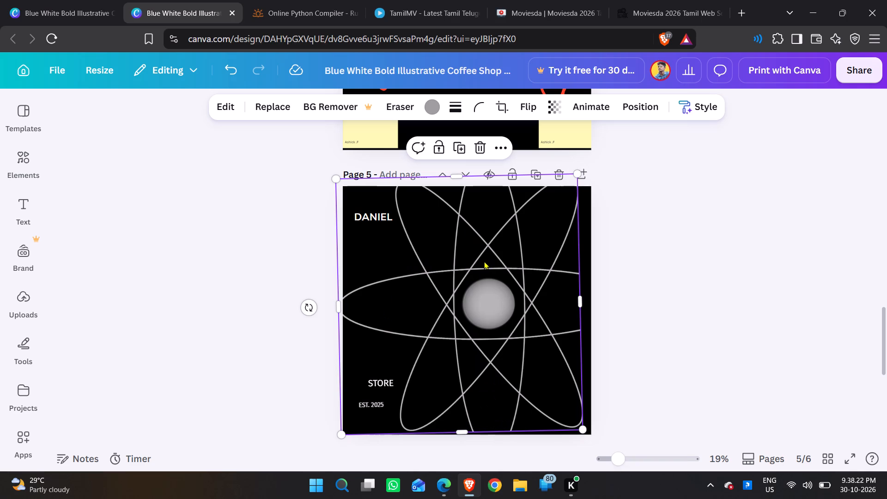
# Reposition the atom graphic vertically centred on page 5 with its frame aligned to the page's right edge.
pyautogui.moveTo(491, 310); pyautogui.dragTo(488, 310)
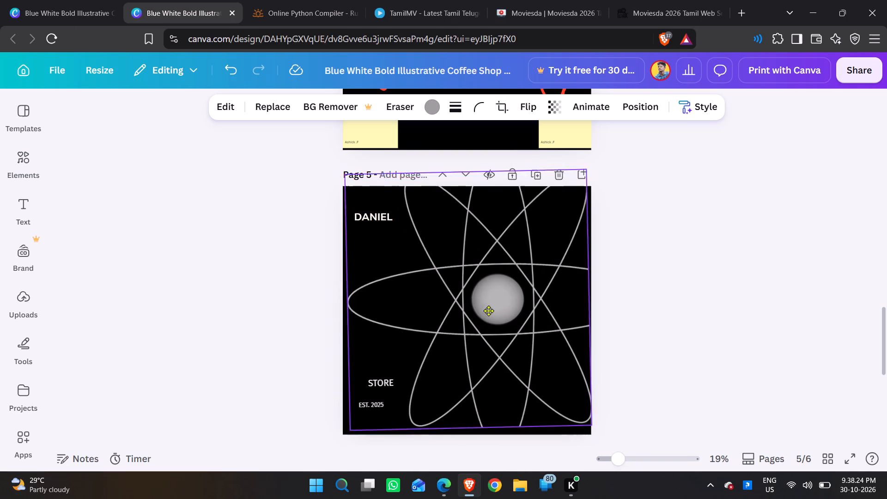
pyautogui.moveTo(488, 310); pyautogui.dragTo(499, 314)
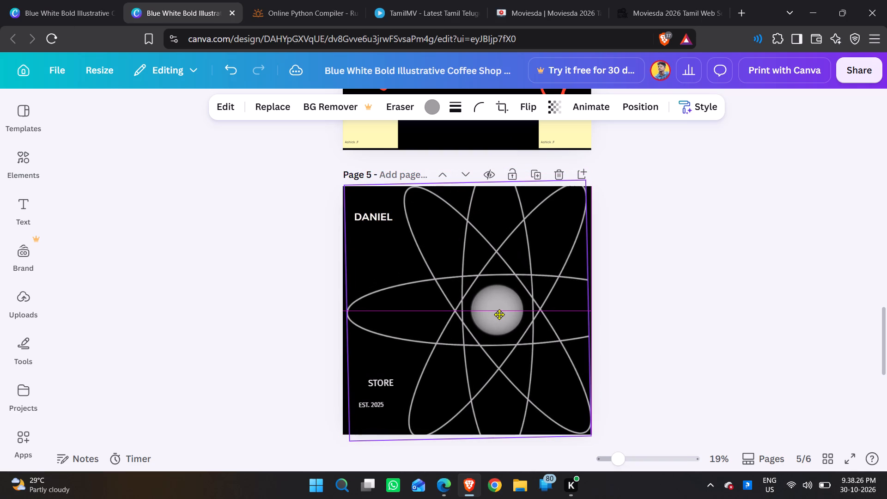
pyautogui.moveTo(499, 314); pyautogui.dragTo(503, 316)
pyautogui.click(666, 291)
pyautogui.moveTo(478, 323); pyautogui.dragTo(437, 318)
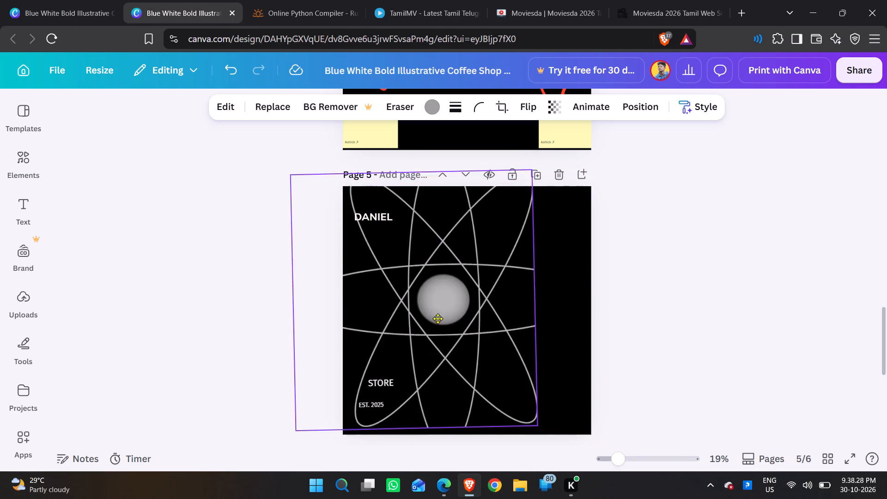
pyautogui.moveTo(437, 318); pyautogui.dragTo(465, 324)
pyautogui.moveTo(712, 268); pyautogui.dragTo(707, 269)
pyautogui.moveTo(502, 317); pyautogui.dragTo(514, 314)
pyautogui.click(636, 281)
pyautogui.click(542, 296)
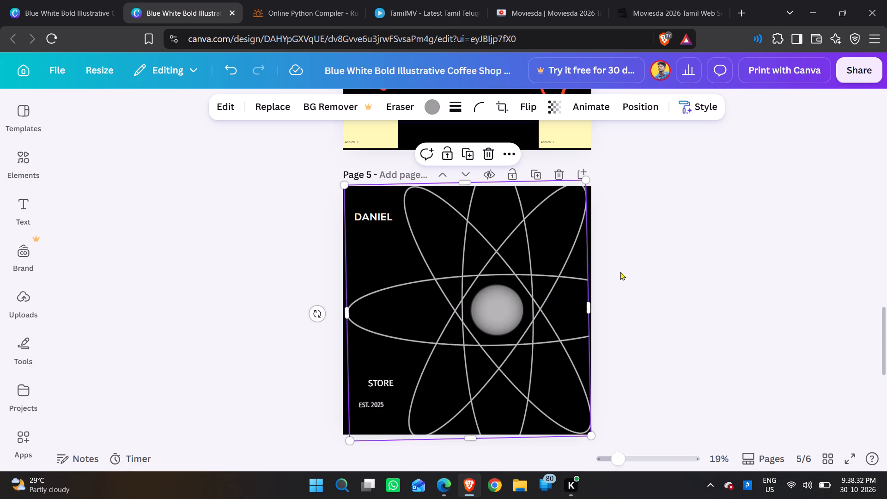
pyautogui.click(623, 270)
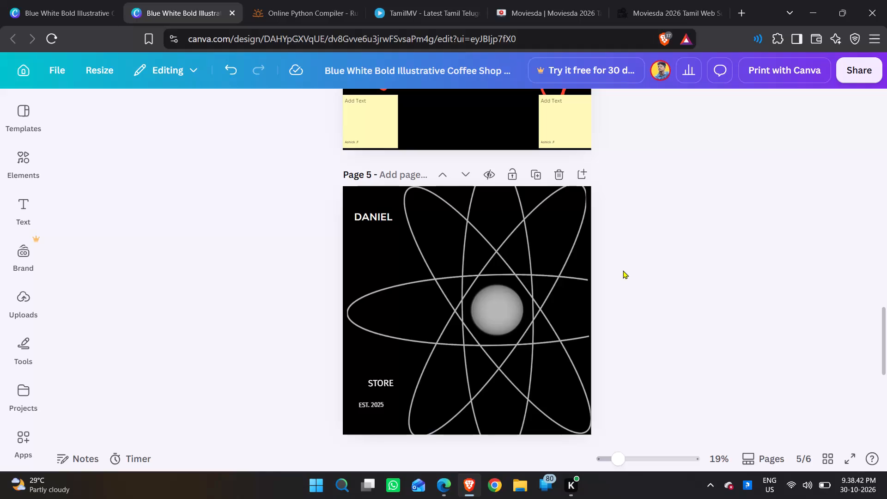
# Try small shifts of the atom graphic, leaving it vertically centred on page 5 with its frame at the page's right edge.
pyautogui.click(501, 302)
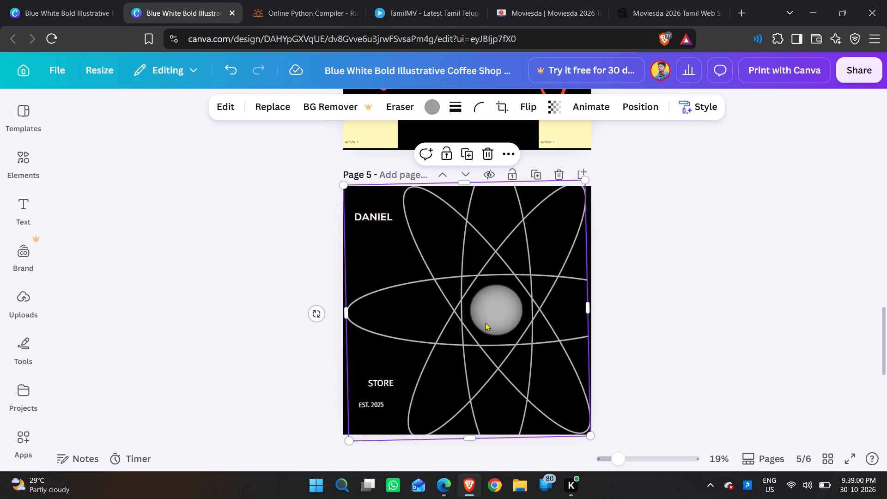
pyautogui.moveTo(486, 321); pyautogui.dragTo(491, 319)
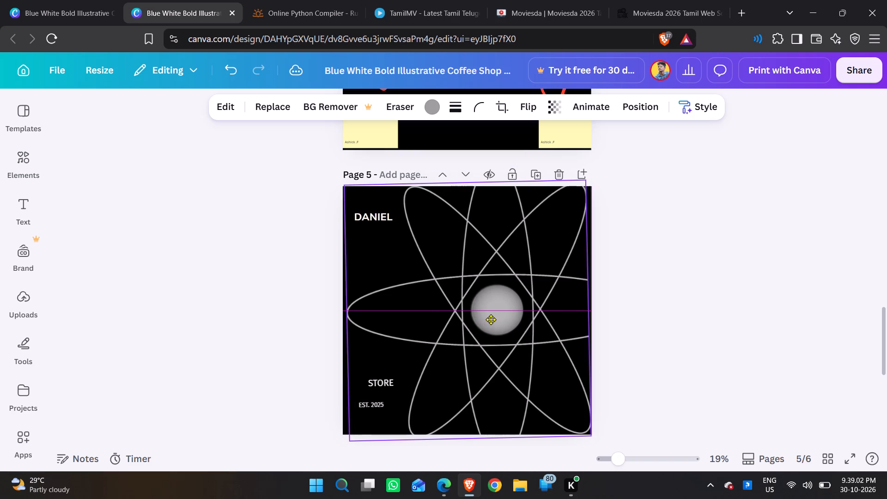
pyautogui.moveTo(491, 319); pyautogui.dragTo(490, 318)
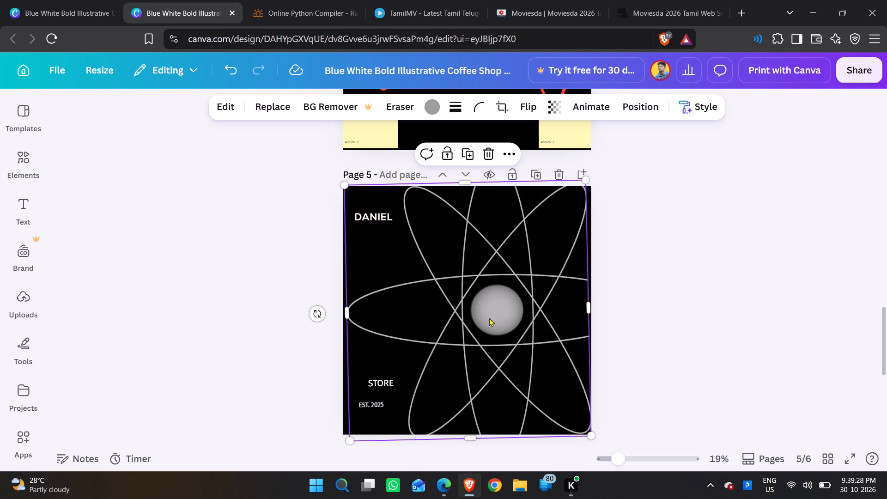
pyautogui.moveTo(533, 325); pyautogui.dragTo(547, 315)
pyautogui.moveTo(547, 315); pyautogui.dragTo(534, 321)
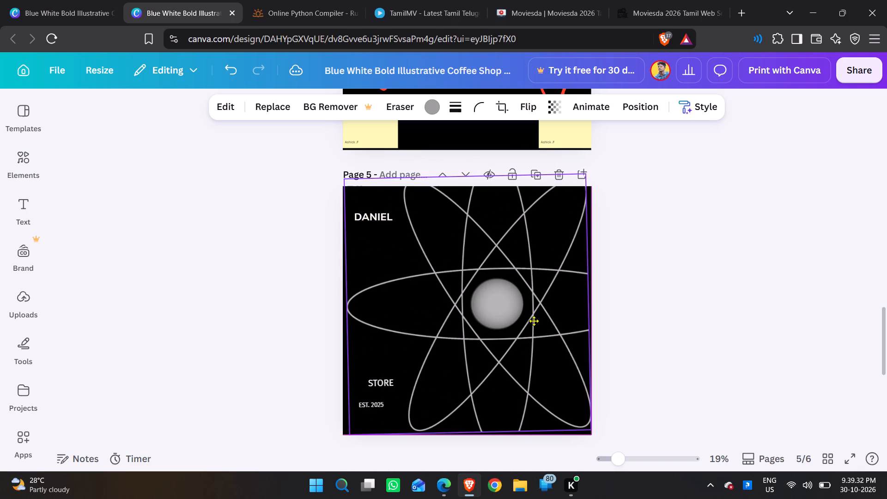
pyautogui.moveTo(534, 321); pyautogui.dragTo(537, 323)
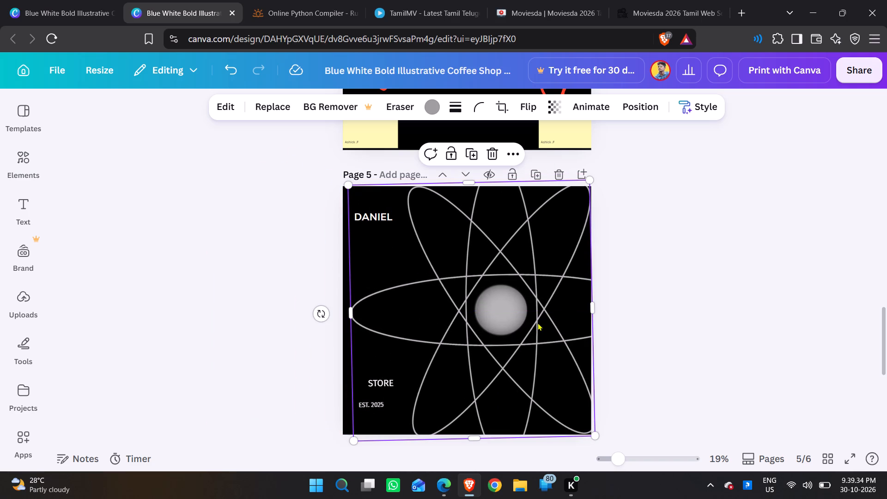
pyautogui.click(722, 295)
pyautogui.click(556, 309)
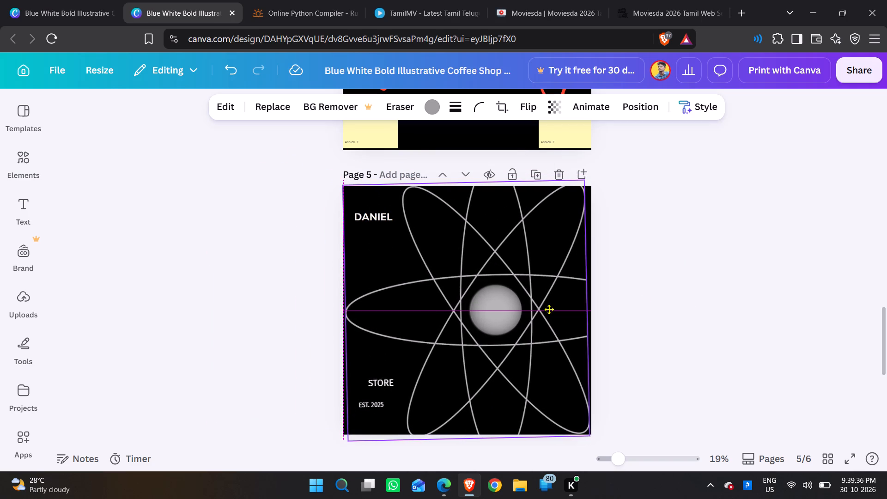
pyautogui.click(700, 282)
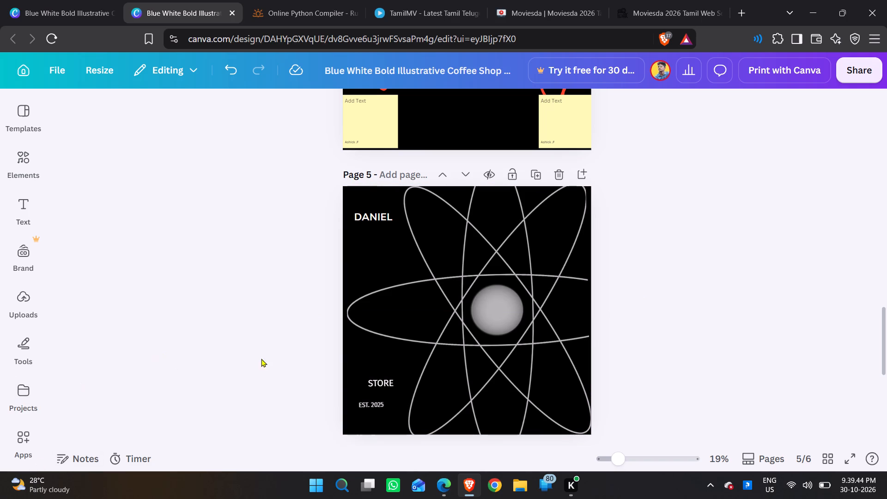
# Shift the atom graphic slightly right on page 5, vertically centred, with its outer orbits just past the page's right edge.
pyautogui.moveTo(446, 323); pyautogui.dragTo(449, 329)
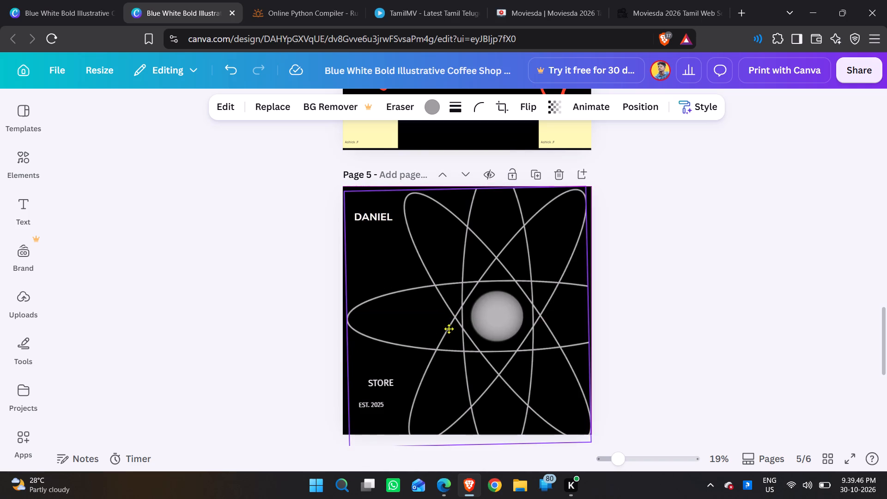
pyautogui.moveTo(449, 329); pyautogui.dragTo(451, 326)
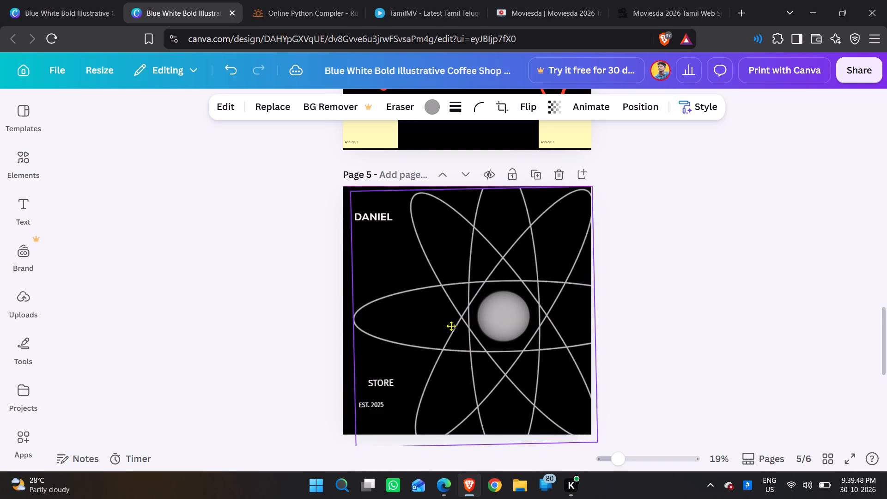
pyautogui.moveTo(451, 326); pyautogui.dragTo(446, 326)
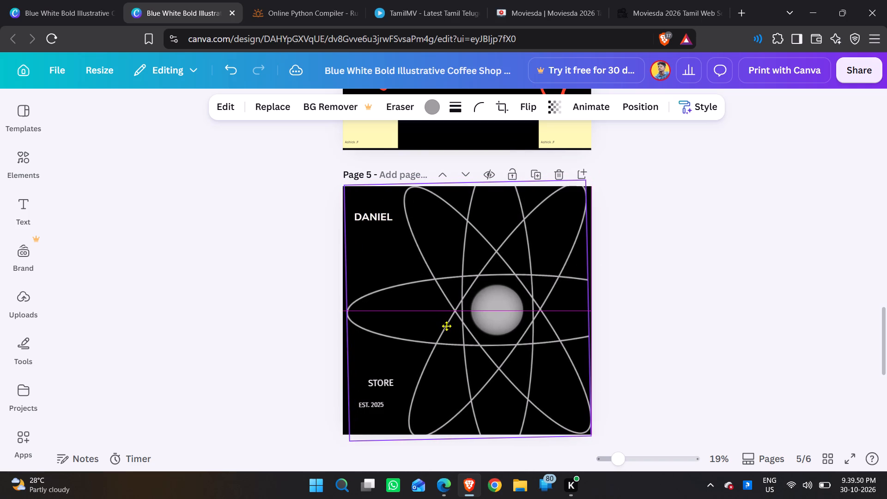
pyautogui.moveTo(446, 326); pyautogui.dragTo(450, 324)
pyautogui.moveTo(450, 324); pyautogui.dragTo(452, 321)
pyautogui.click(737, 361)
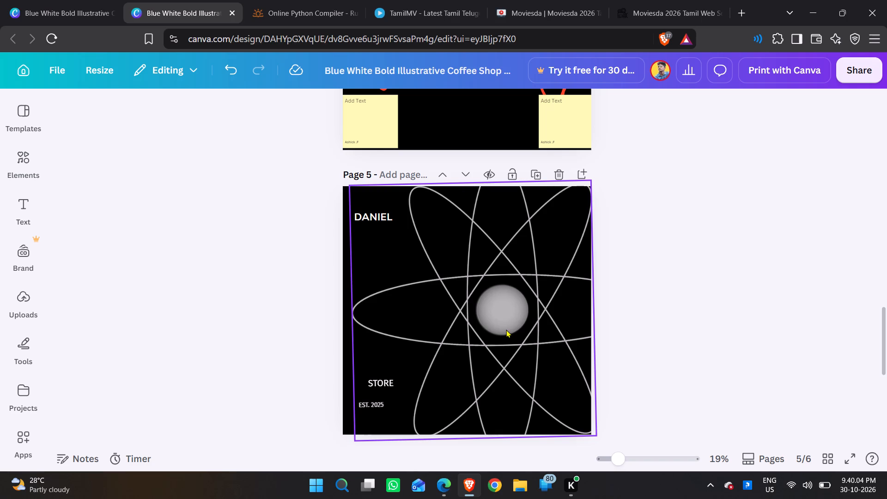
pyautogui.click(503, 295)
pyautogui.click(672, 254)
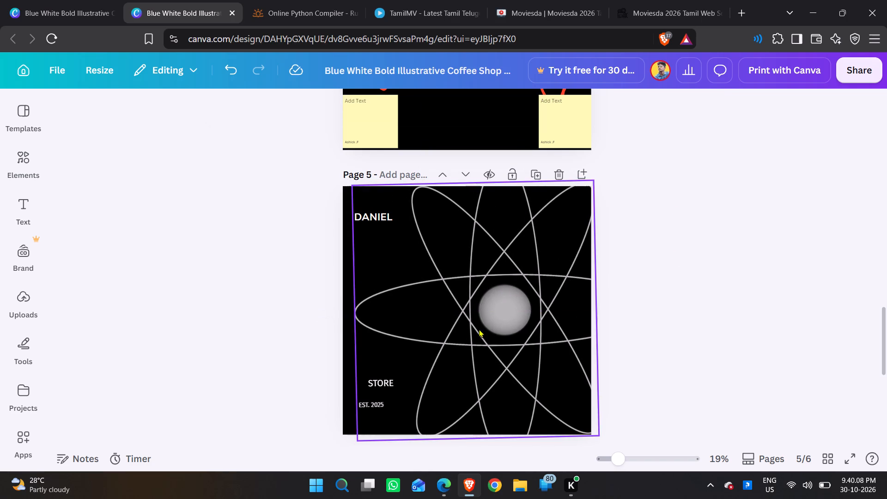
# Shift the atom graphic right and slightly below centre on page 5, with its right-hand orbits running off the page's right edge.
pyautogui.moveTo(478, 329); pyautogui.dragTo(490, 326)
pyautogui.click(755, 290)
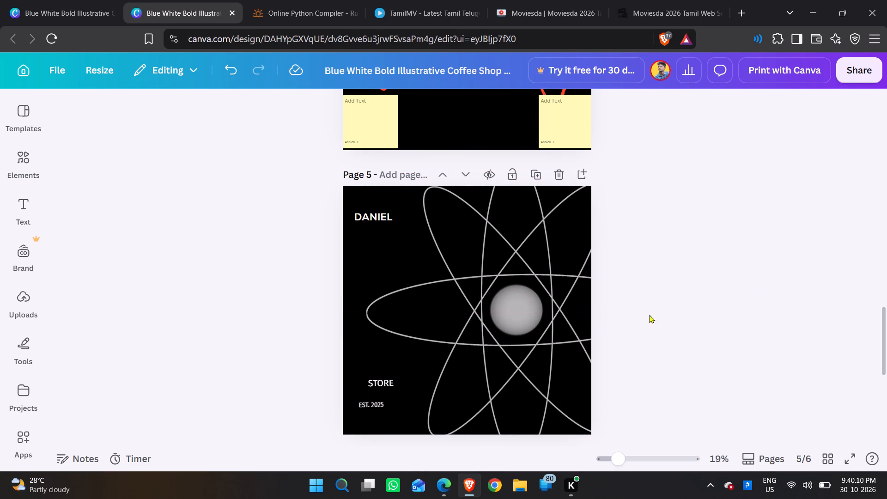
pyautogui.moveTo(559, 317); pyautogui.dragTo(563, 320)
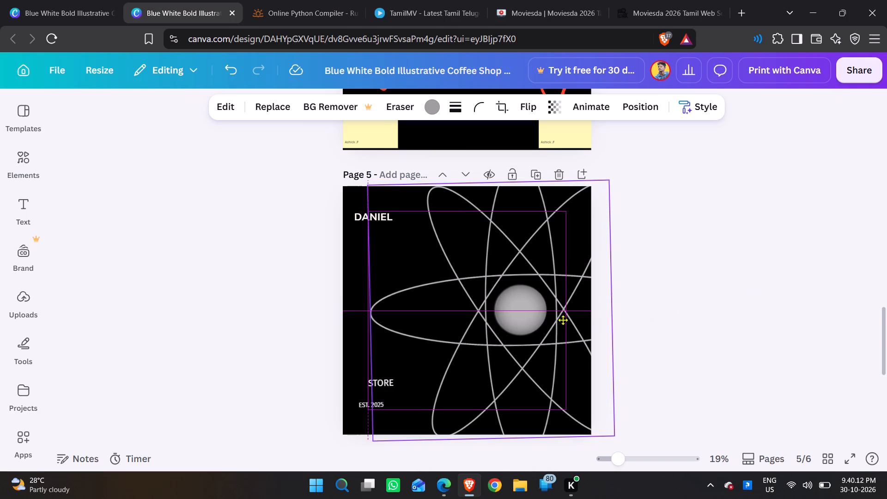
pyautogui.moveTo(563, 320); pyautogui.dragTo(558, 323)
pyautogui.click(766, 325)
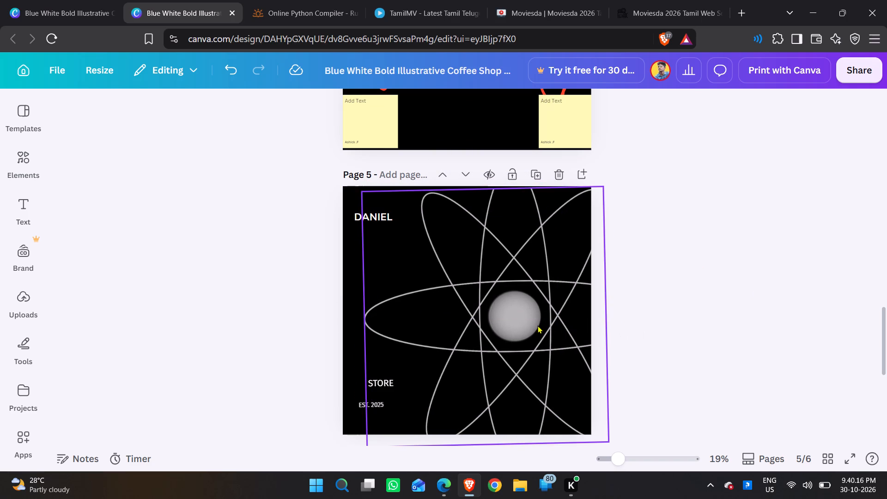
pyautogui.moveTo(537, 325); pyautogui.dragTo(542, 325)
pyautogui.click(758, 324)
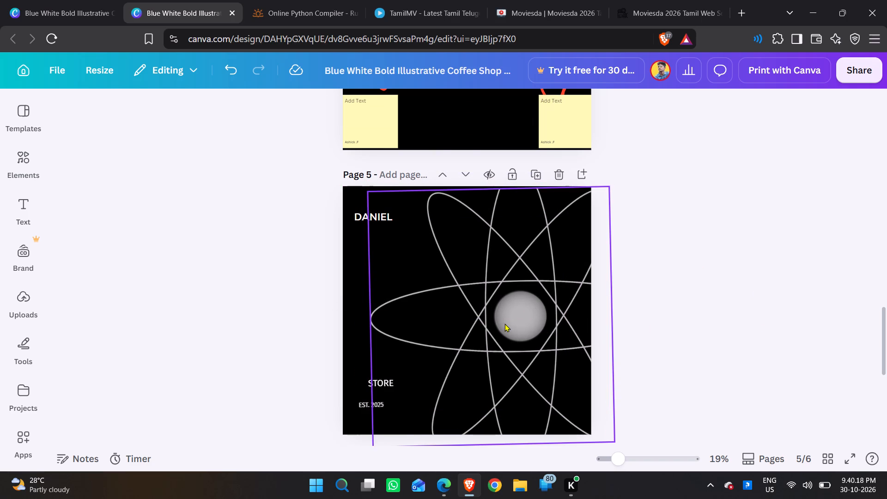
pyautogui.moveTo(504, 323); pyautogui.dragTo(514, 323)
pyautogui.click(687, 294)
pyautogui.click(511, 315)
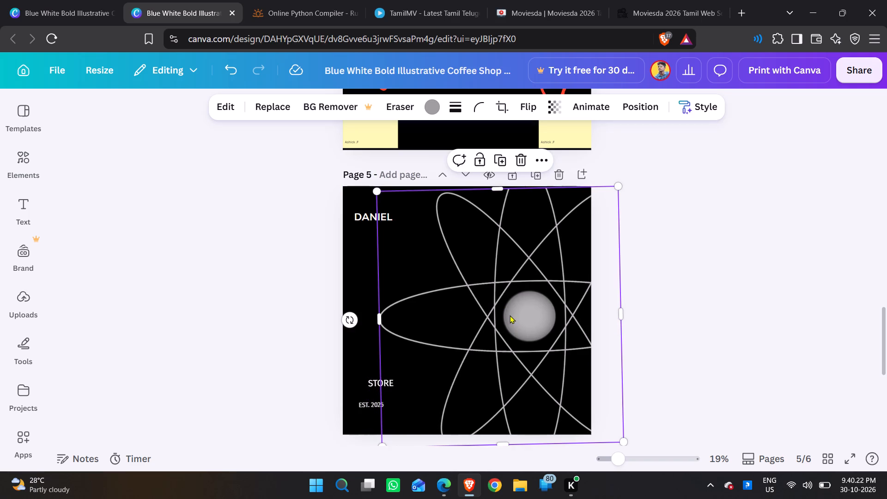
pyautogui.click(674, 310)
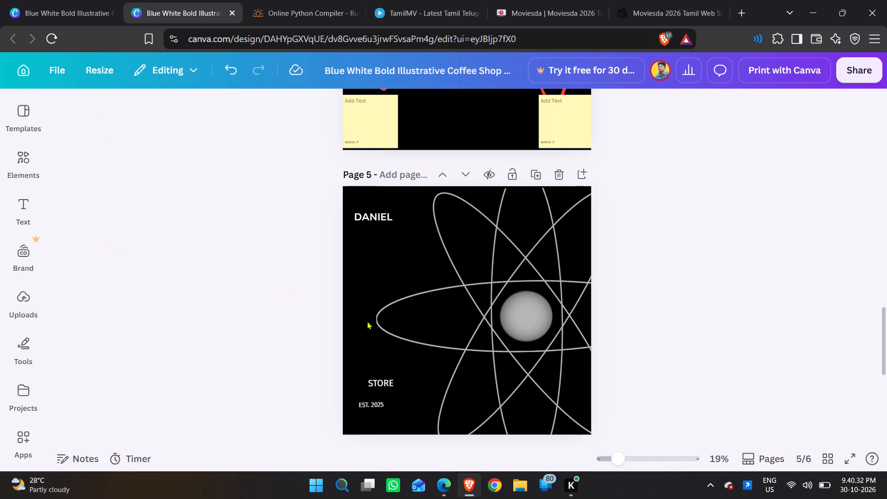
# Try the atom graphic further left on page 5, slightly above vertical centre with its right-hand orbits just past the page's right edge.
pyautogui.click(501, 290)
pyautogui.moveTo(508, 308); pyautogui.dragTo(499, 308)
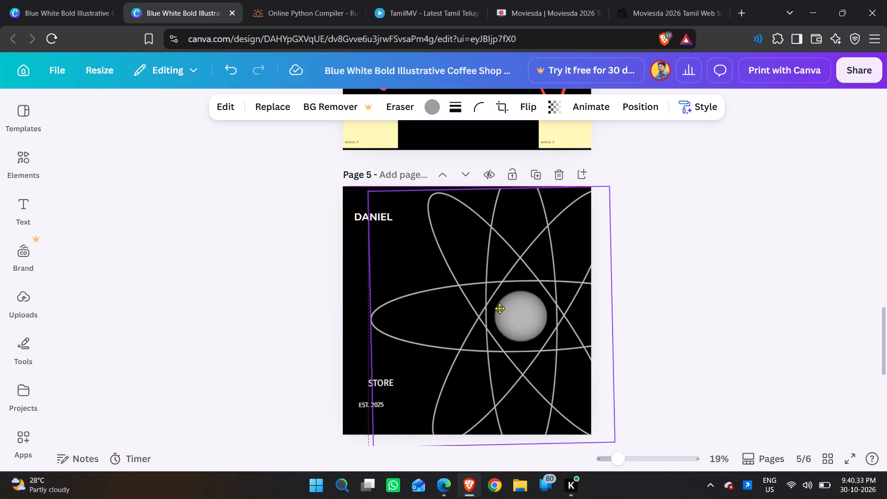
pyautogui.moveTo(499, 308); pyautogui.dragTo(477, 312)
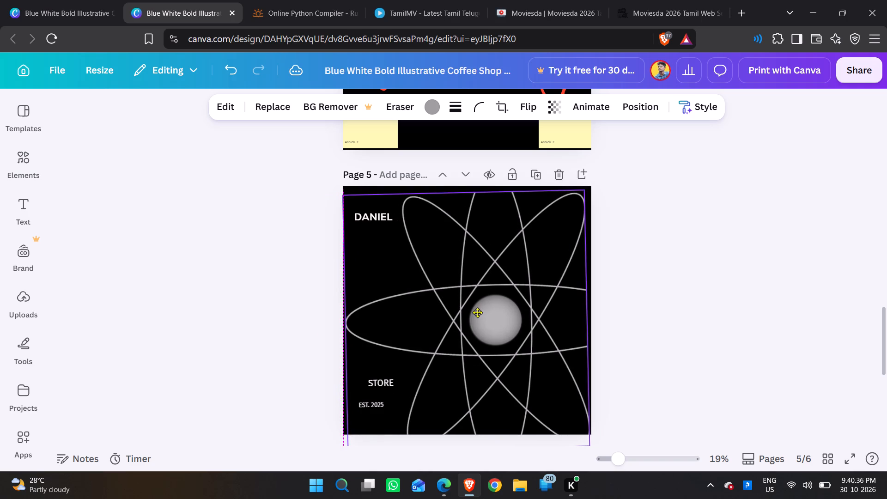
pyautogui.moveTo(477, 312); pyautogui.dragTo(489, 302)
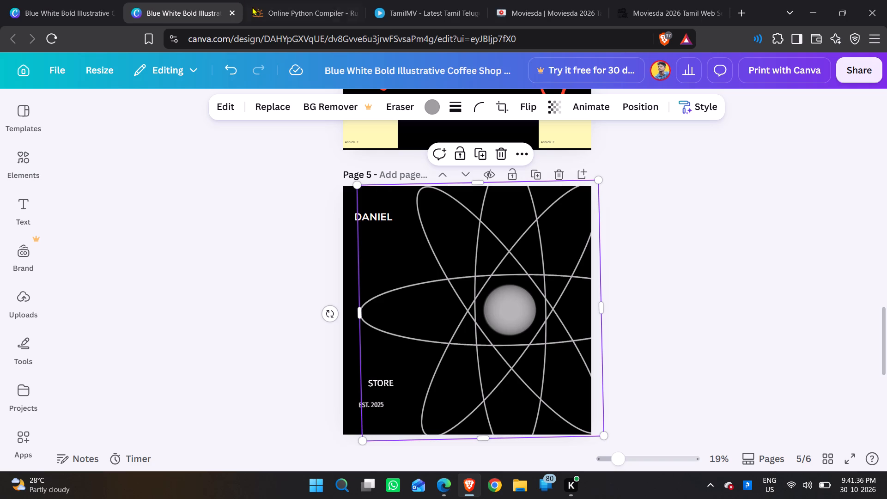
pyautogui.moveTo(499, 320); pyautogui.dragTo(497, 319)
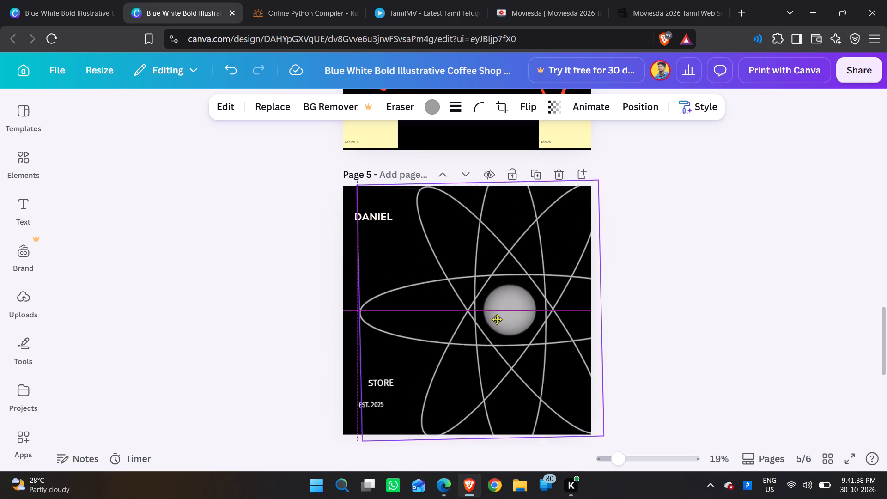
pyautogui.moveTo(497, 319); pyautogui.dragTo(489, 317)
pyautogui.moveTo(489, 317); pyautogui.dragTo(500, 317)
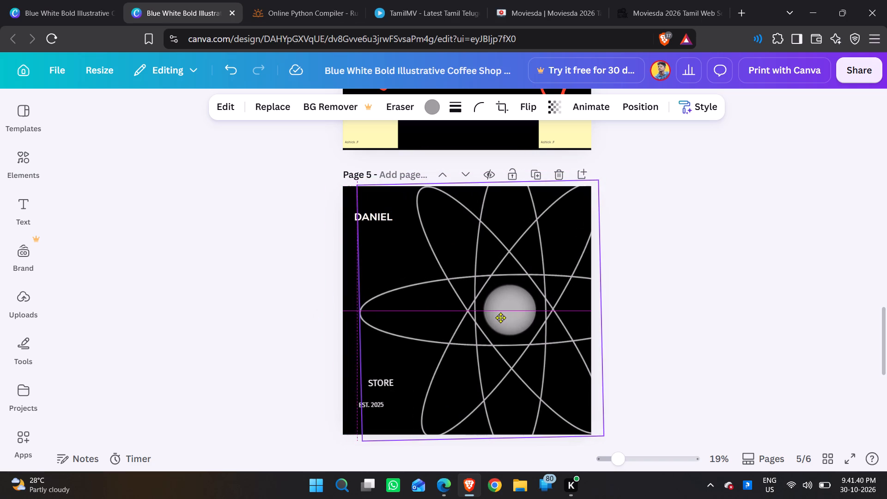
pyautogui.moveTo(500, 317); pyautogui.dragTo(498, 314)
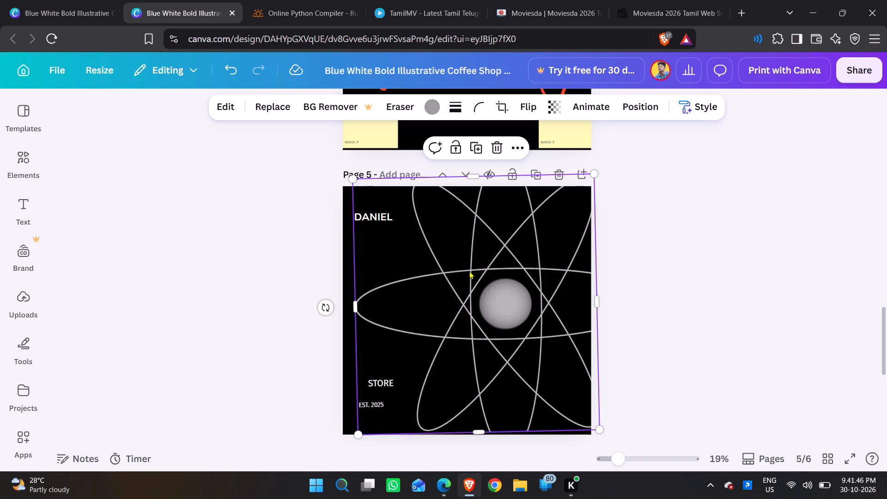
# Reposition the atom graphic slightly above centre on page 5, with its horizontal orbit starting near the page's left edge and its width within the page.
pyautogui.moveTo(485, 288); pyautogui.dragTo(626, 370)
pyautogui.moveTo(543, 367); pyautogui.dragTo(461, 321)
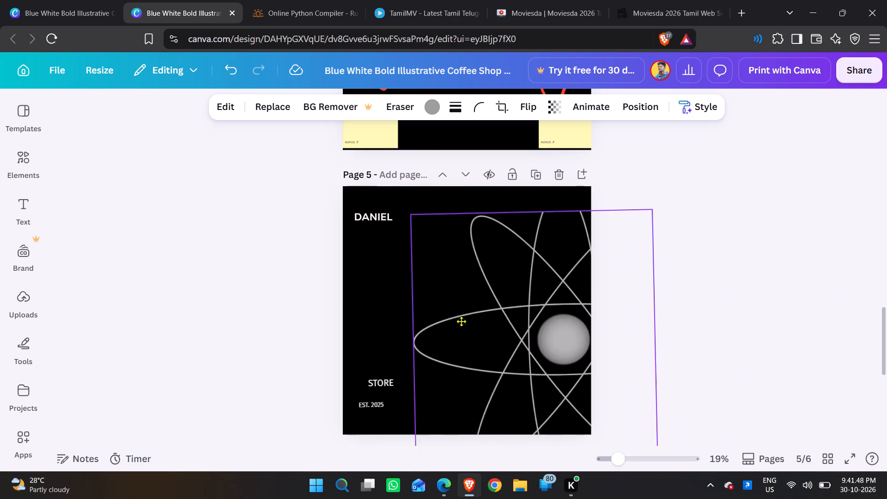
pyautogui.moveTo(461, 321); pyautogui.dragTo(408, 298)
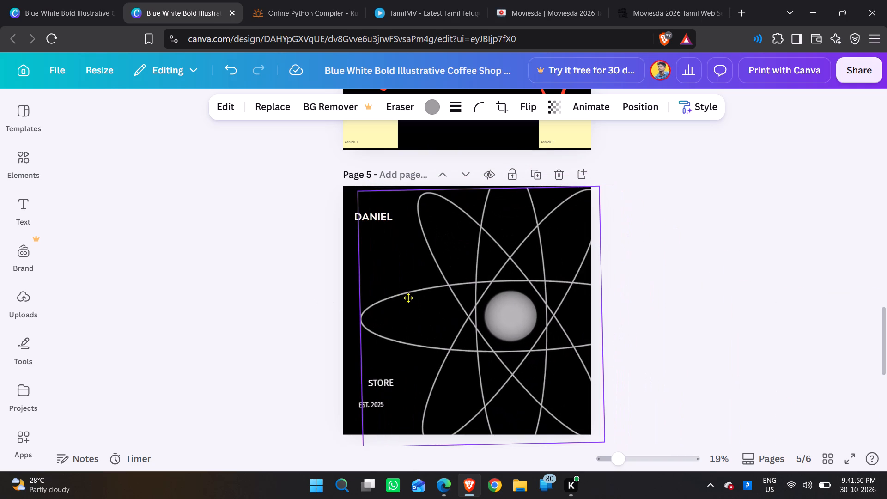
pyautogui.moveTo(408, 298); pyautogui.dragTo(420, 290)
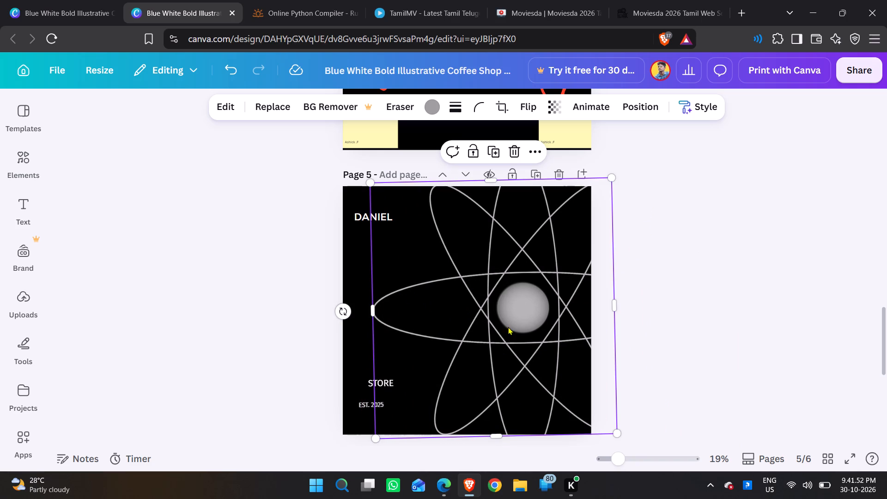
pyautogui.moveTo(508, 327); pyautogui.dragTo(482, 325)
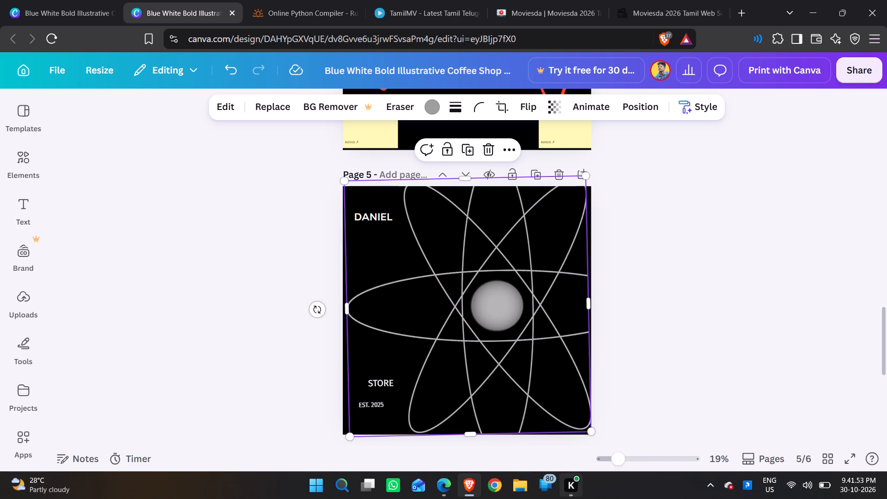
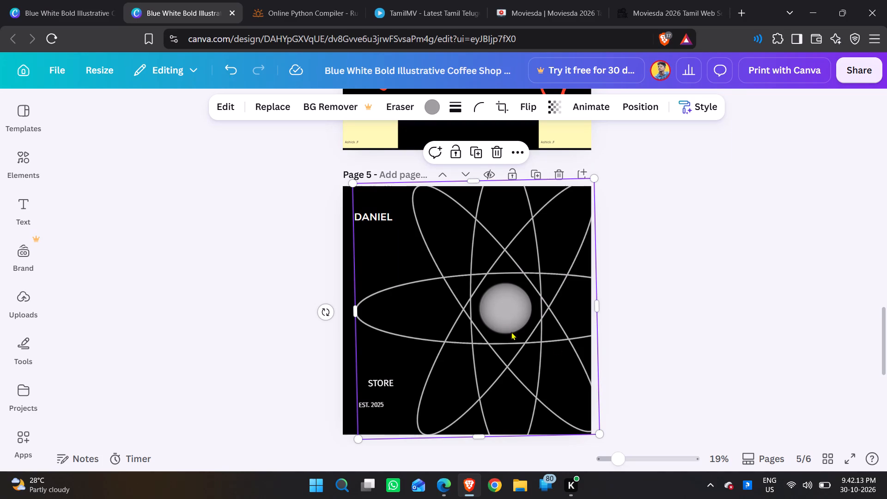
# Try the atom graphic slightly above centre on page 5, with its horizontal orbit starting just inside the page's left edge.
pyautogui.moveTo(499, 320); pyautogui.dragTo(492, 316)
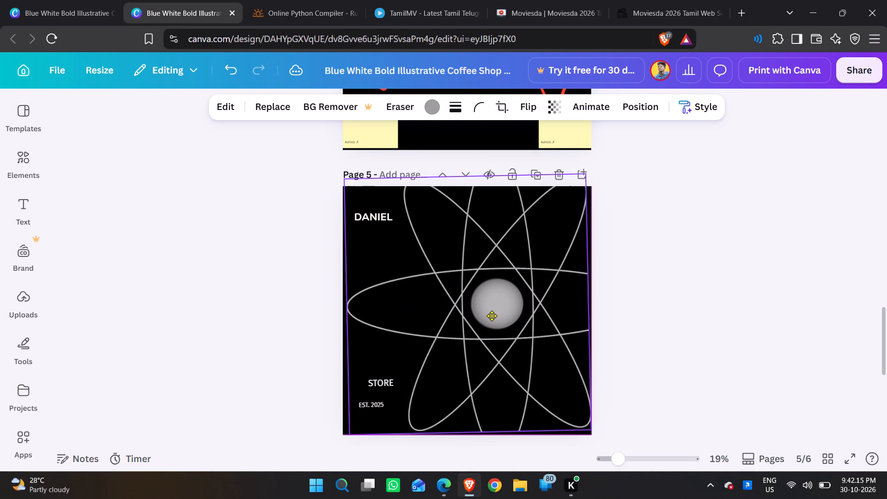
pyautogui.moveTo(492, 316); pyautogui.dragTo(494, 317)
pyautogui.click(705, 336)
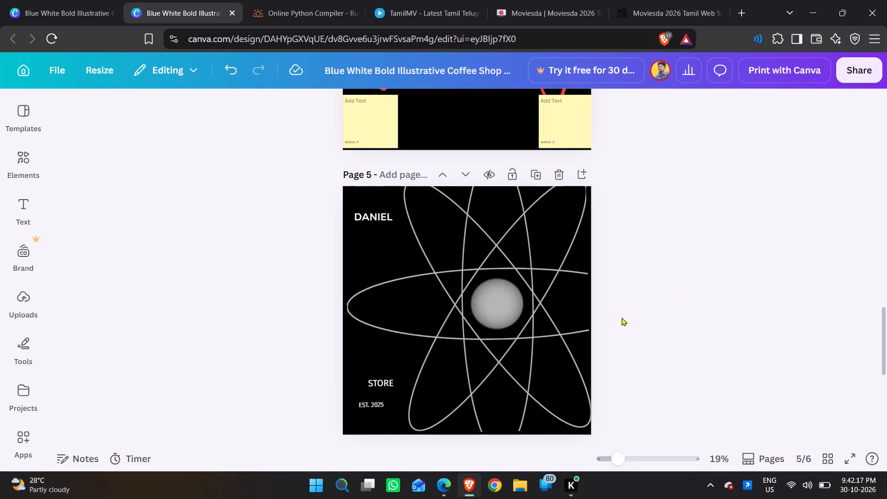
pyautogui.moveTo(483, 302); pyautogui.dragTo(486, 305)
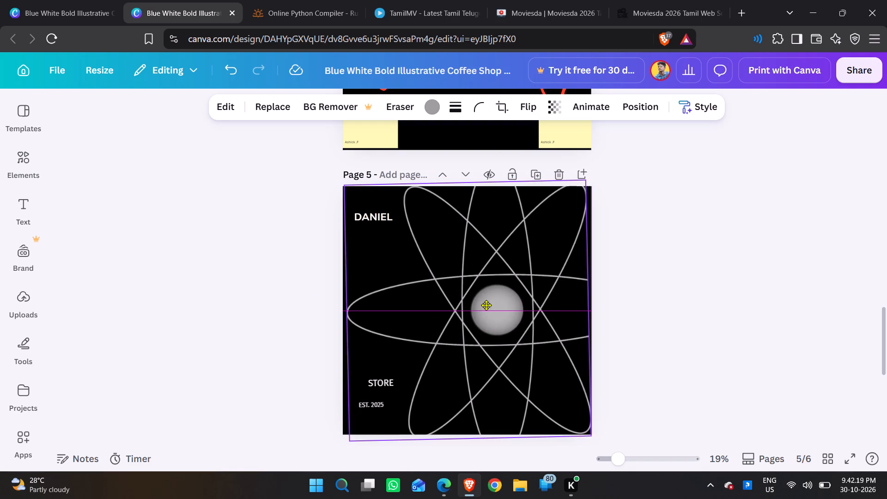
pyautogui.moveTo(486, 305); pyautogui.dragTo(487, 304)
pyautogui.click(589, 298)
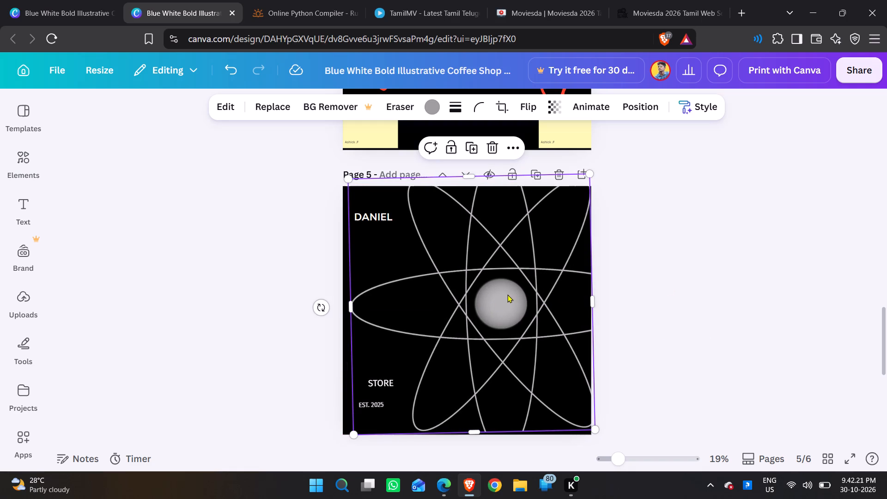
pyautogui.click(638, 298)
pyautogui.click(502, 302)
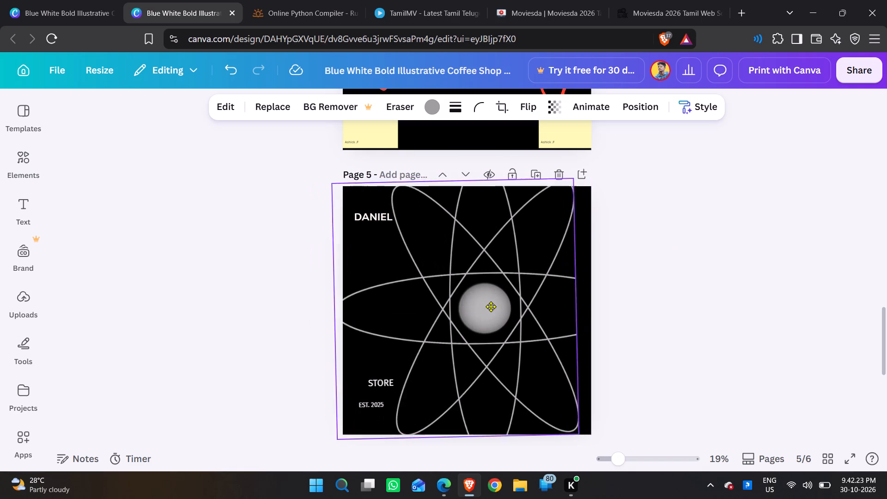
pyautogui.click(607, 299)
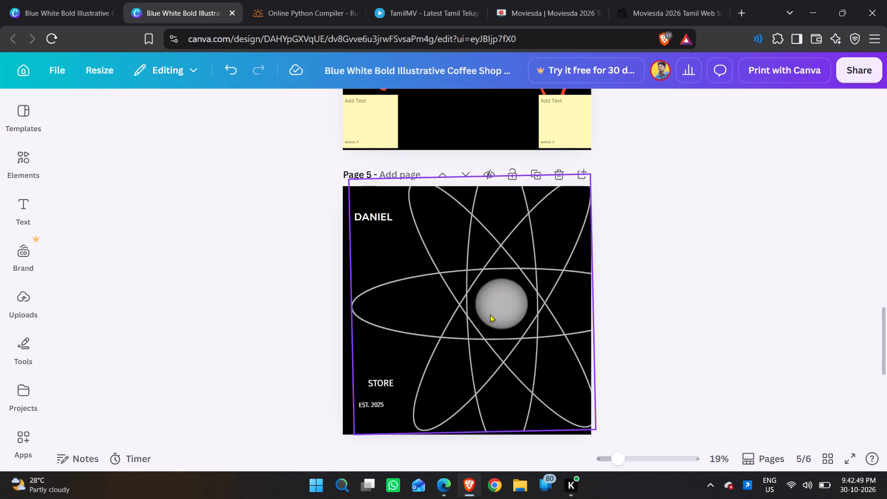
# Centre the atom graphic vertically on page 5, with its orbits spanning nearly from the page's left edge to its right edge.
pyautogui.moveTo(472, 304); pyautogui.dragTo(457, 308)
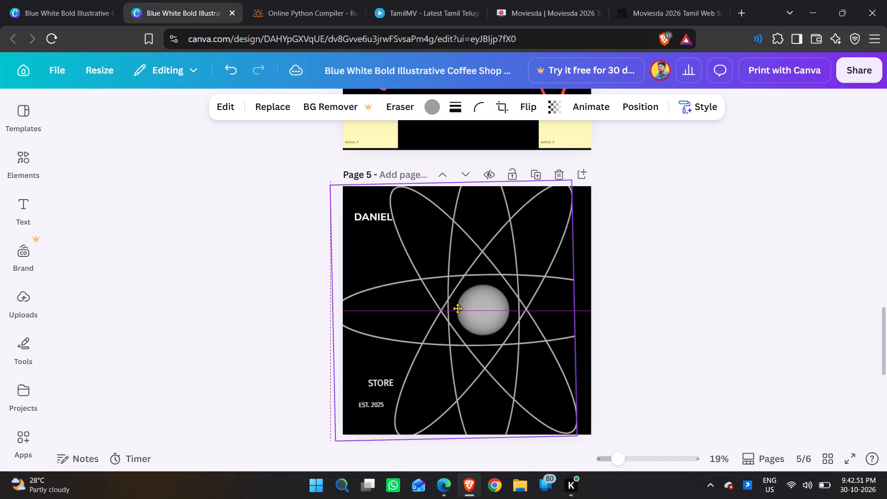
pyautogui.moveTo(457, 308); pyautogui.dragTo(471, 309)
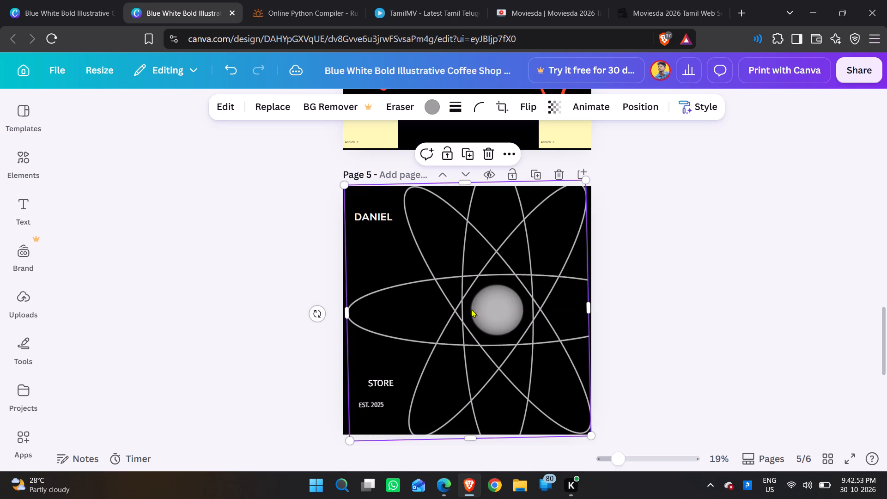
pyautogui.click(668, 301)
pyautogui.scroll(3, 468, 306)
pyautogui.moveTo(501, 237); pyautogui.dragTo(471, 274)
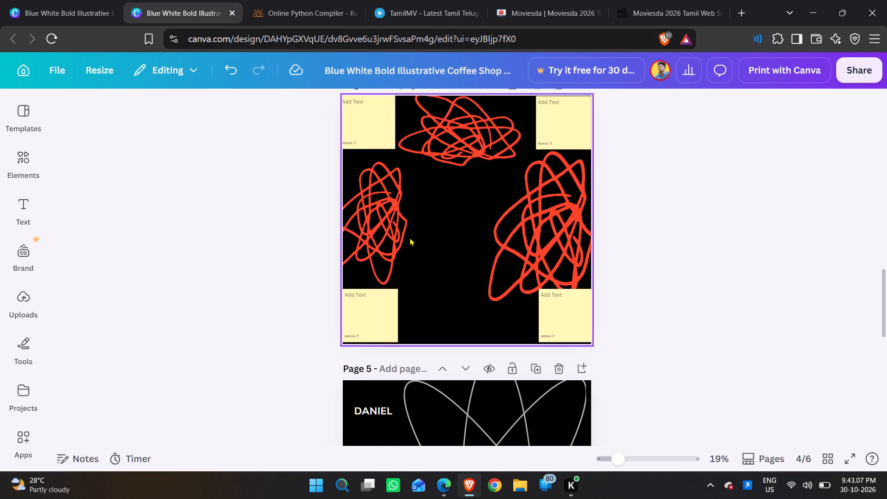
# Rotate the left-hand red scribble on page 4 to a very slight clockwise tilt.
pyautogui.click(401, 236)
pyautogui.moveTo(437, 226); pyautogui.dragTo(440, 337)
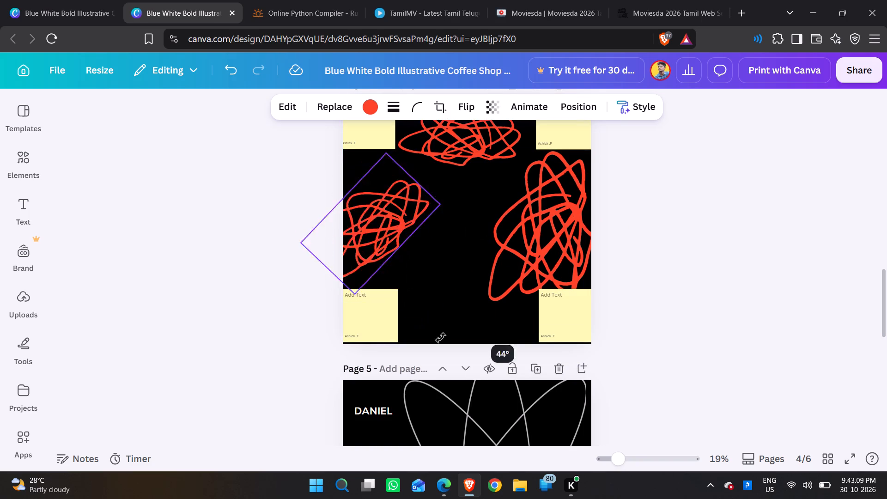
pyautogui.moveTo(440, 337); pyautogui.dragTo(411, 227)
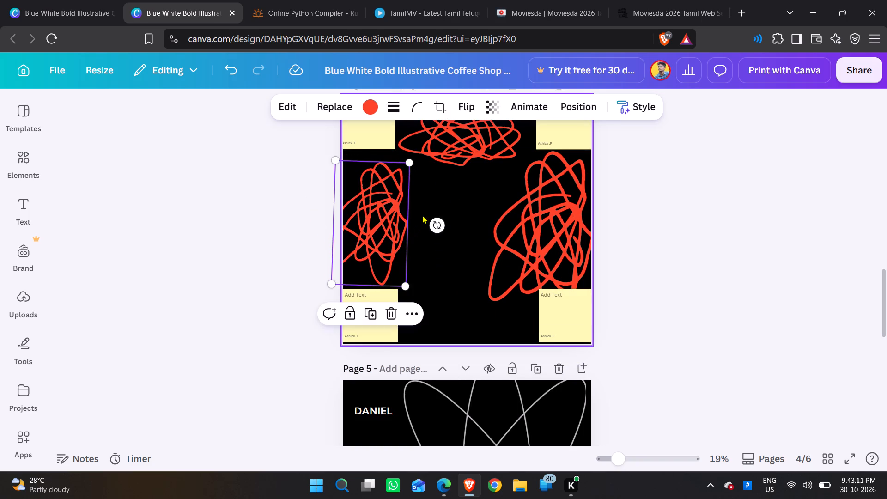
pyautogui.click(454, 195)
# Raise the winged emblem and the Salford text on page 6, leaving a wider gap between them.
pyautogui.scroll(8, 459, 234)
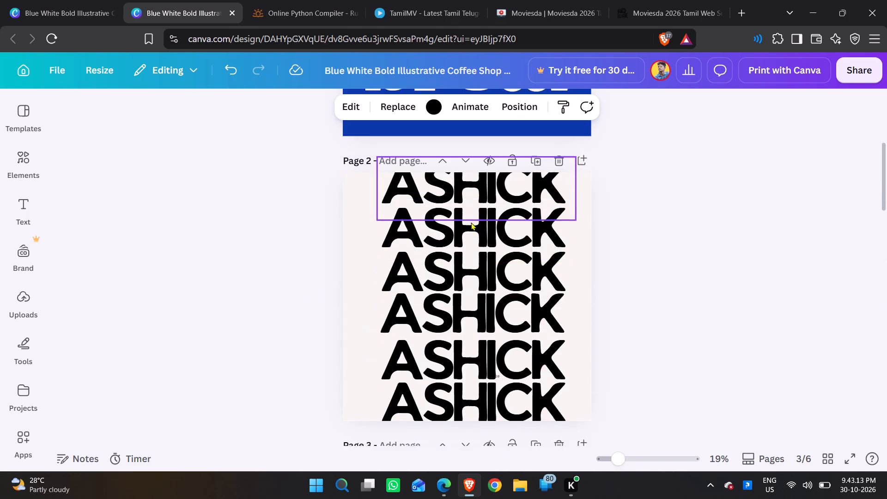
pyautogui.scroll(8, 478, 221)
pyautogui.scroll(-20, 480, 218)
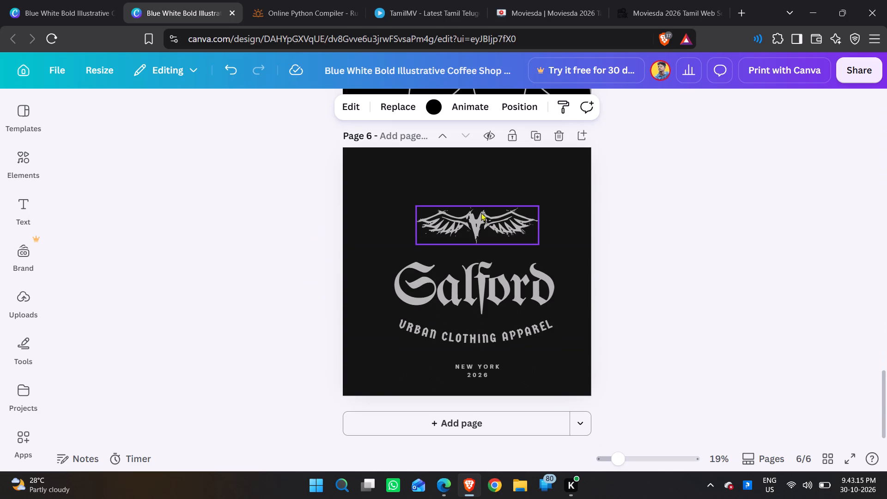
pyautogui.moveTo(483, 213); pyautogui.dragTo(482, 199)
pyautogui.moveTo(484, 300); pyautogui.dragTo(488, 279)
pyautogui.click(523, 220)
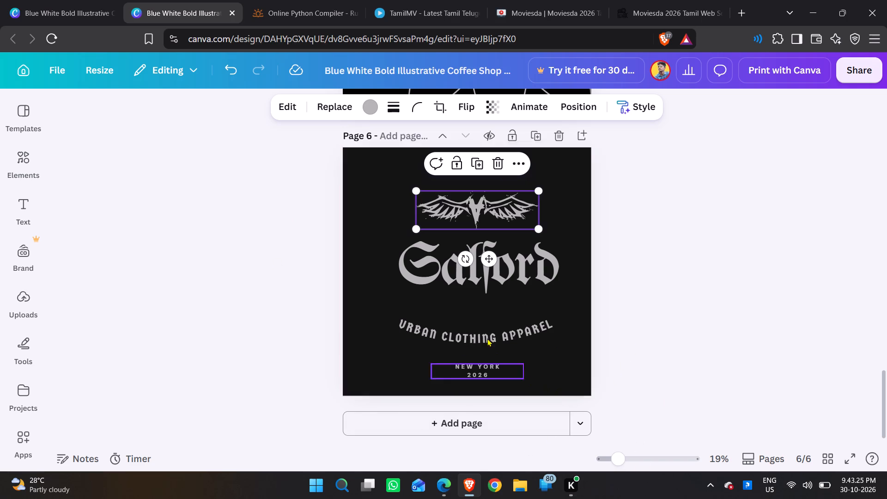
pyautogui.moveTo(518, 286); pyautogui.dragTo(516, 300)
pyautogui.moveTo(526, 197); pyautogui.dragTo(529, 190)
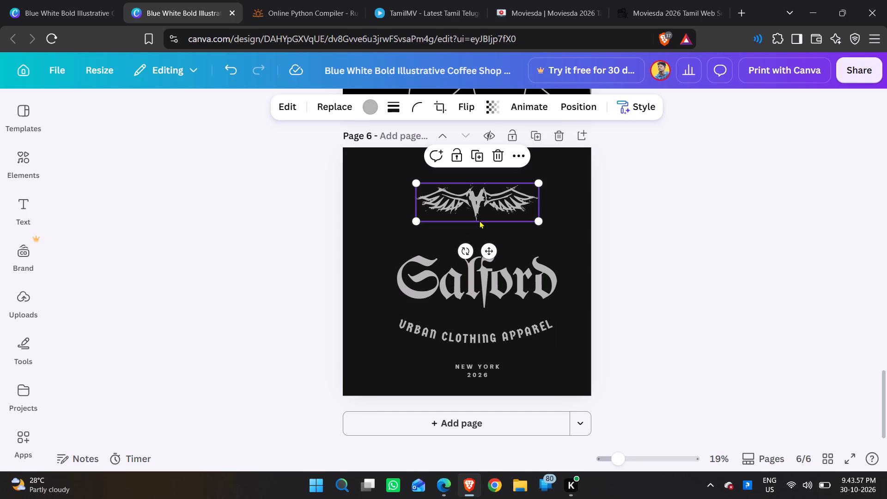
pyautogui.moveTo(473, 215); pyautogui.dragTo(472, 211, button='right')
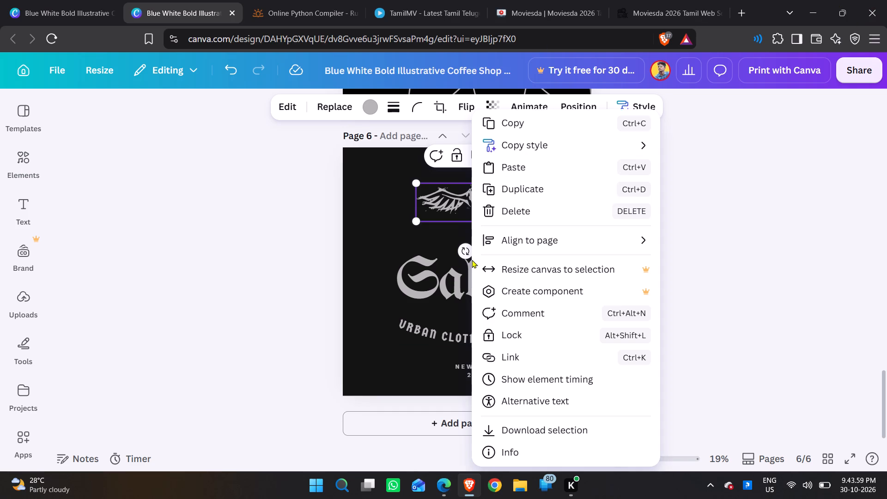
pyautogui.click(763, 289)
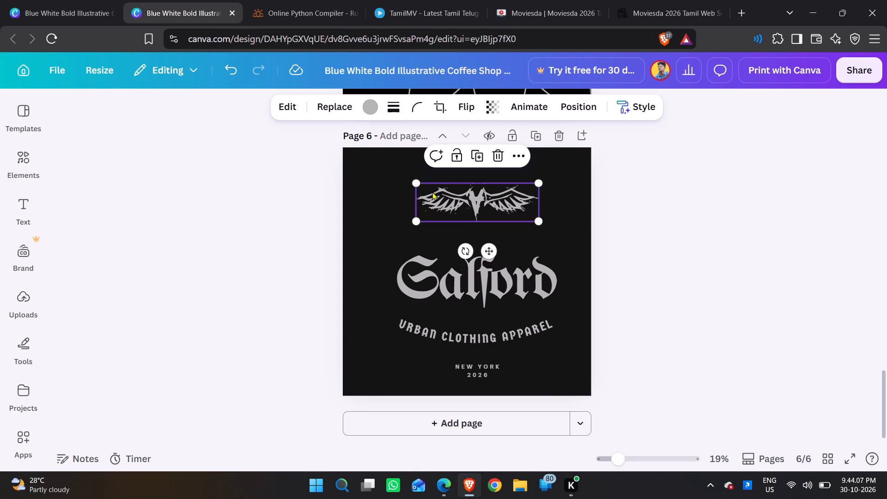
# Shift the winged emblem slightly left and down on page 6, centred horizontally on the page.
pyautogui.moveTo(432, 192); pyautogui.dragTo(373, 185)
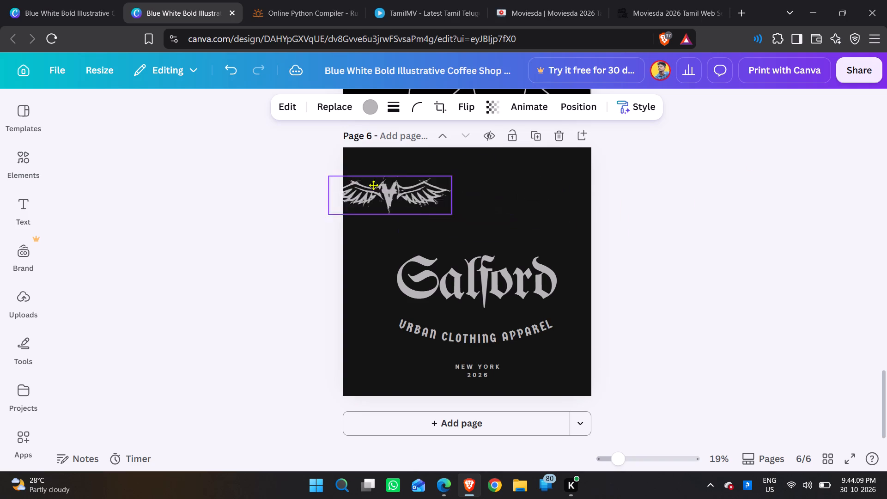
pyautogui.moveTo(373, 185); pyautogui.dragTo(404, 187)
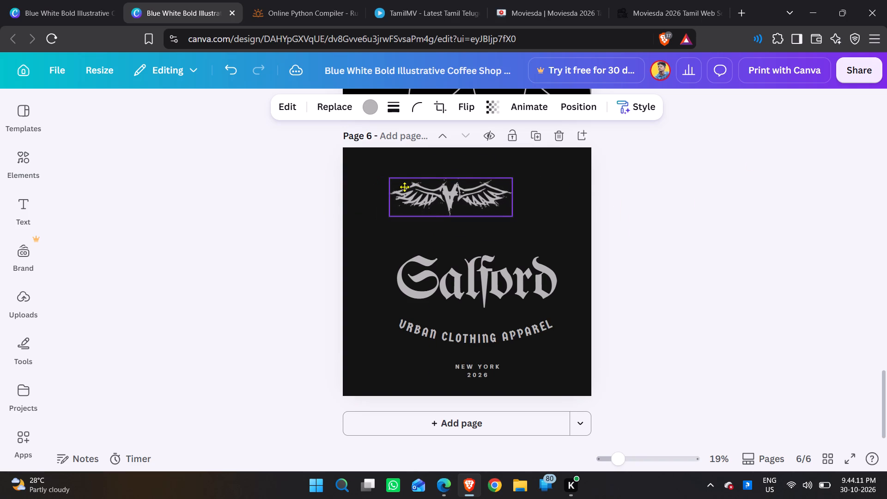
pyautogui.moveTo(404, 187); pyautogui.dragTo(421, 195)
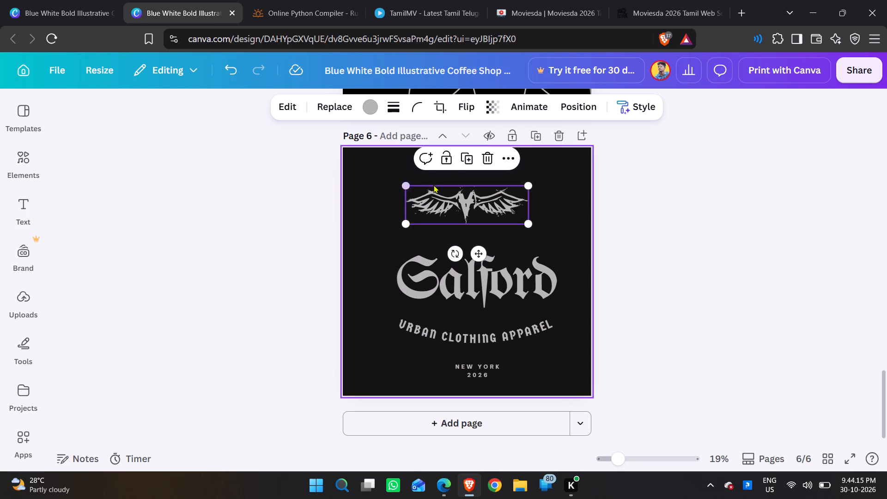
# Reposition the winged emblem closer above the Salford text on page 6, roughly centred over the lettering.
pyautogui.moveTo(467, 201); pyautogui.dragTo(491, 209)
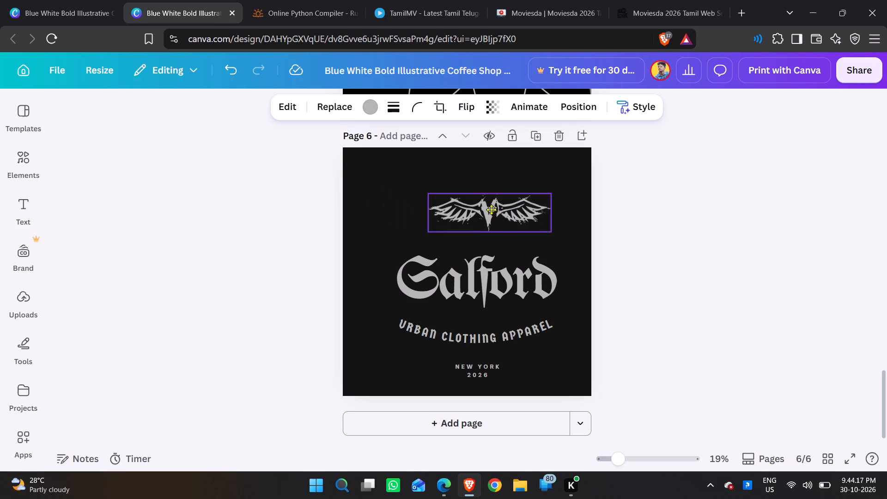
pyautogui.moveTo(491, 209); pyautogui.dragTo(464, 209)
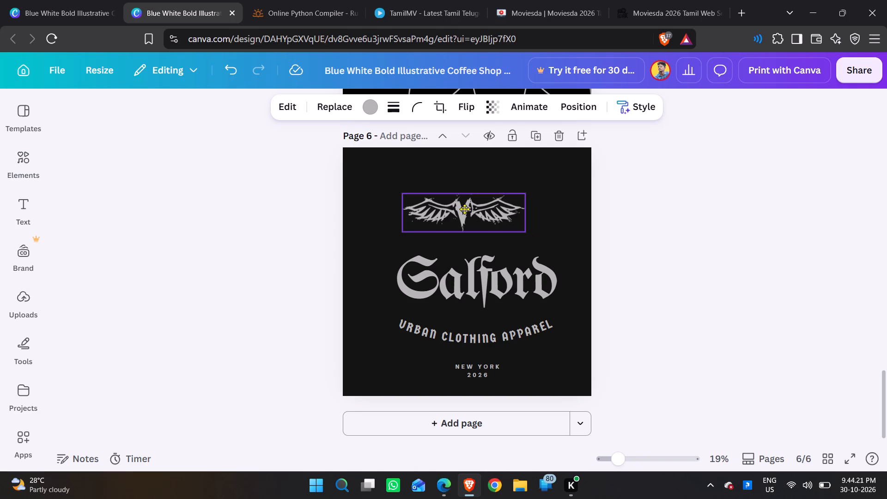
pyautogui.moveTo(464, 209); pyautogui.dragTo(464, 209)
pyautogui.moveTo(464, 209); pyautogui.dragTo(481, 218)
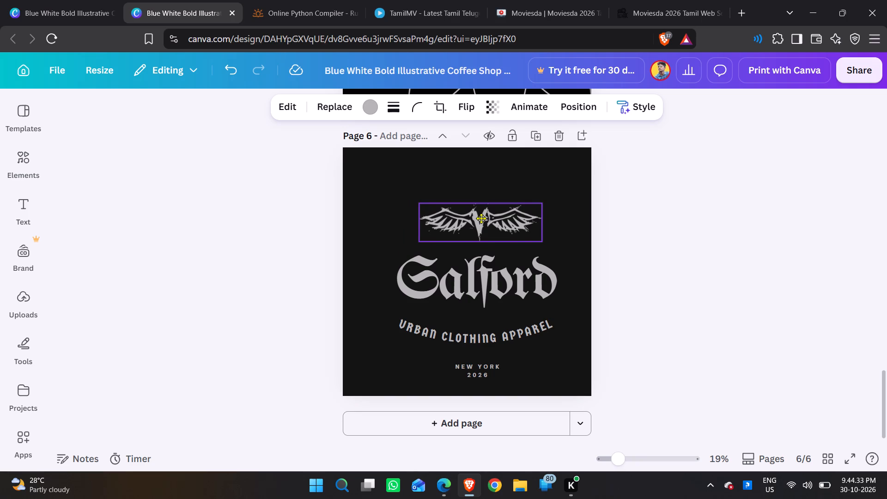
pyautogui.moveTo(481, 218); pyautogui.dragTo(481, 218)
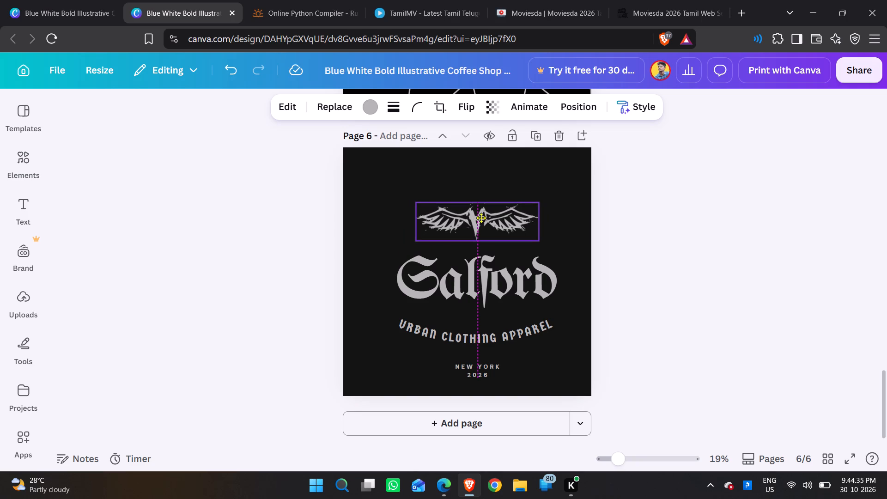
pyautogui.moveTo(481, 218); pyautogui.dragTo(495, 217)
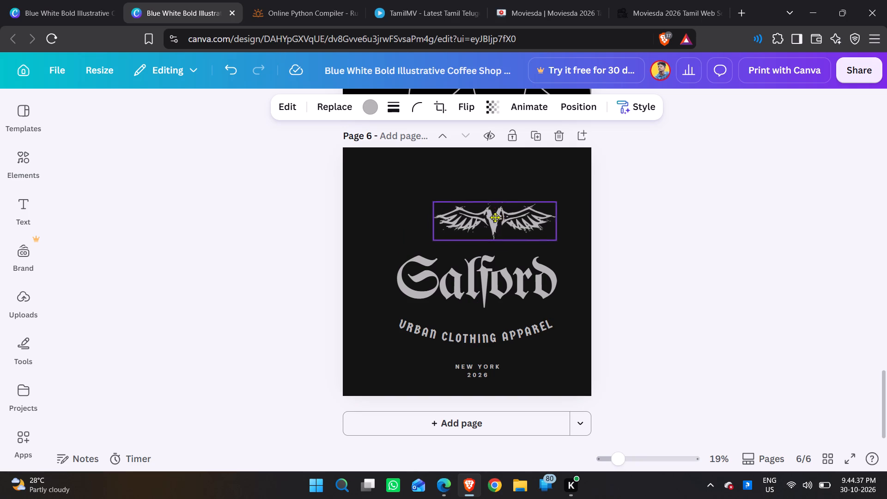
pyautogui.moveTo(495, 217); pyautogui.dragTo(471, 223)
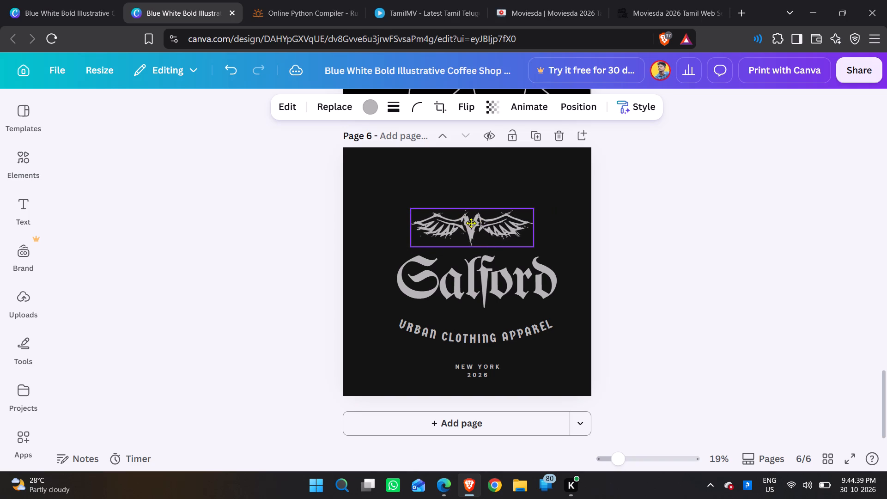
pyautogui.moveTo(471, 223); pyautogui.dragTo(462, 217)
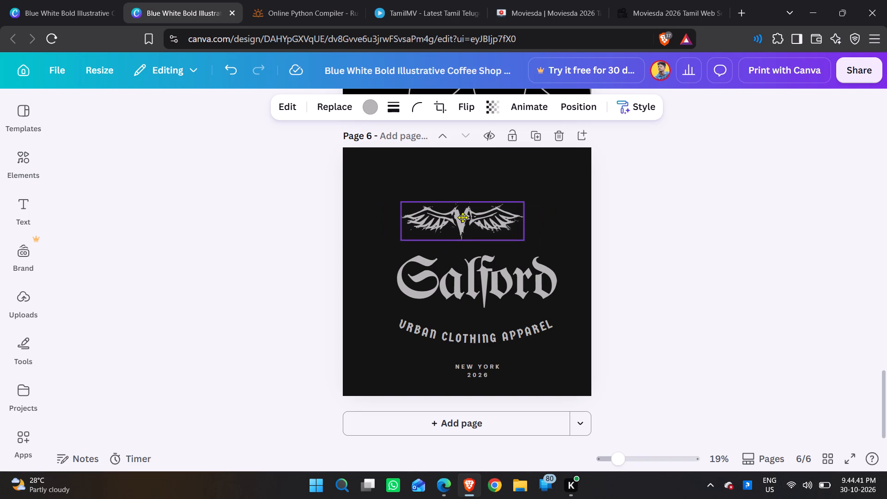
pyautogui.moveTo(462, 217); pyautogui.dragTo(445, 217)
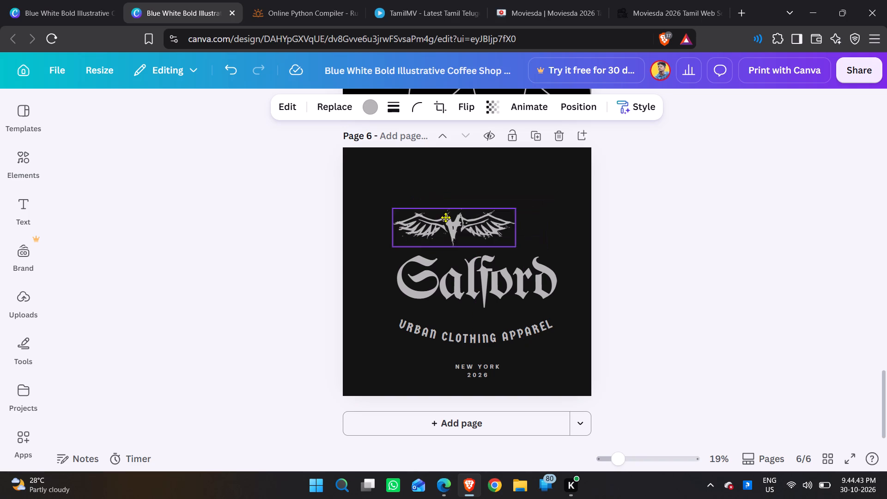
pyautogui.moveTo(445, 217); pyautogui.dragTo(475, 213)
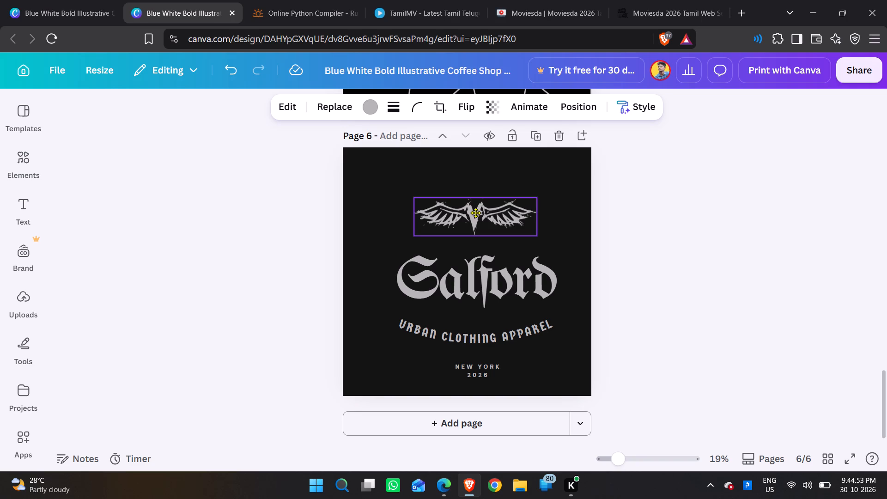
pyautogui.moveTo(475, 213); pyautogui.dragTo(467, 213)
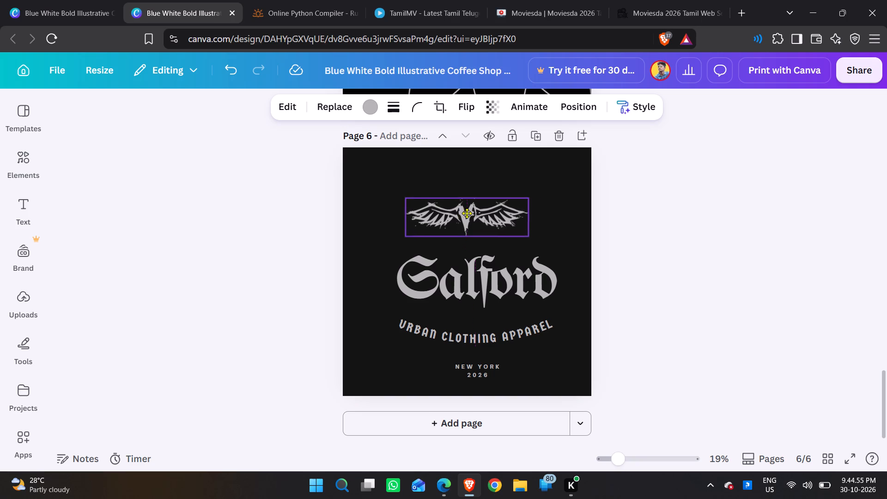
pyautogui.moveTo(467, 213); pyautogui.dragTo(476, 213)
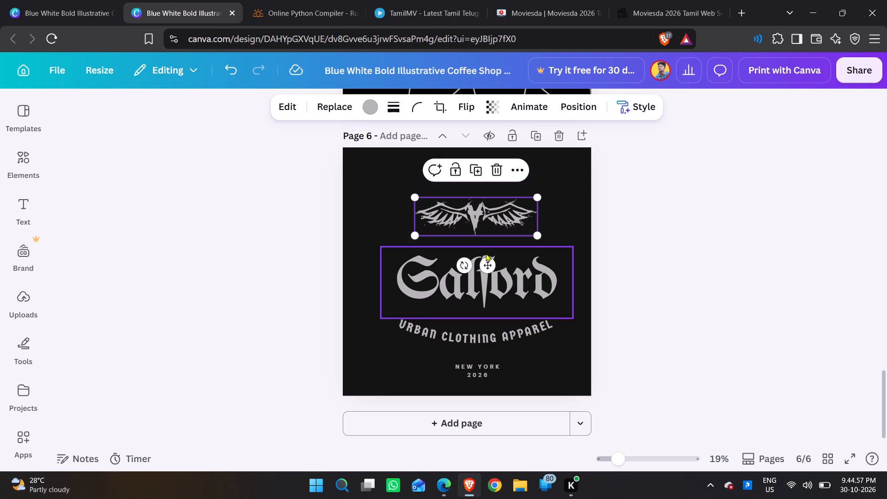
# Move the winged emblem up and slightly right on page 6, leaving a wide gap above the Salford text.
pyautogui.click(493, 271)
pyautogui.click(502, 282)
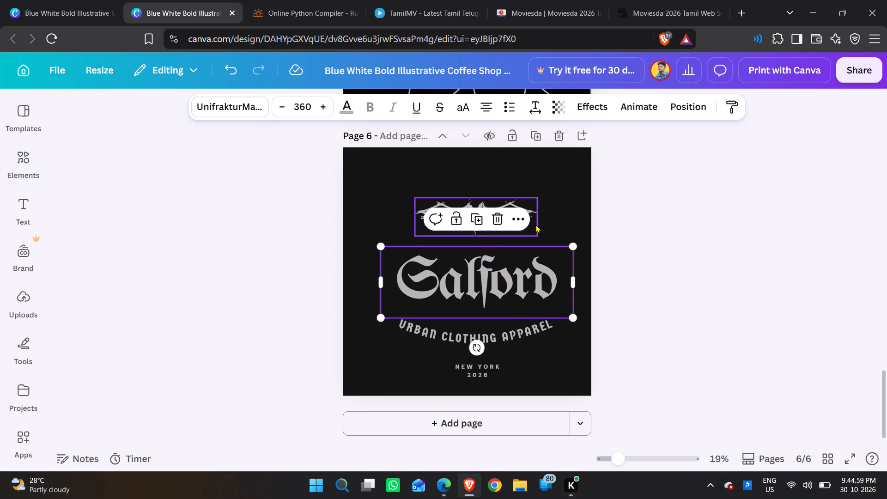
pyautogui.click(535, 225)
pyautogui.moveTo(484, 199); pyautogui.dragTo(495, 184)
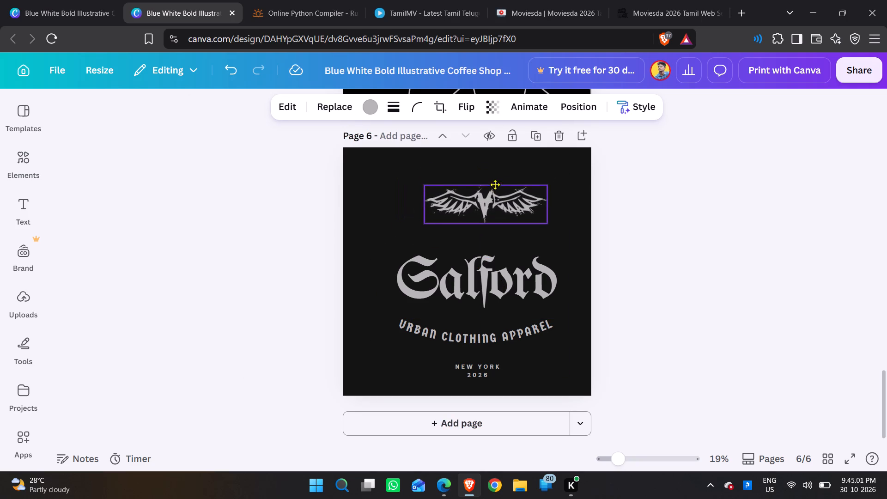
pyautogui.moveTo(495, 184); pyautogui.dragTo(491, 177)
# Raise the Salford text and the curved URBAN CLOTHING APPAREL tagline on page 6, keeping the tagline just below the lettering.
pyautogui.moveTo(503, 267); pyautogui.dragTo(503, 263)
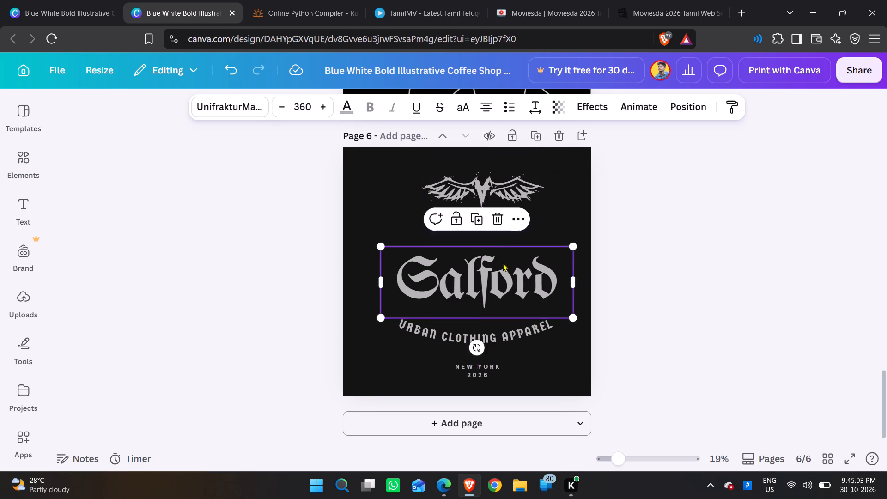
pyautogui.moveTo(503, 263); pyautogui.dragTo(502, 245)
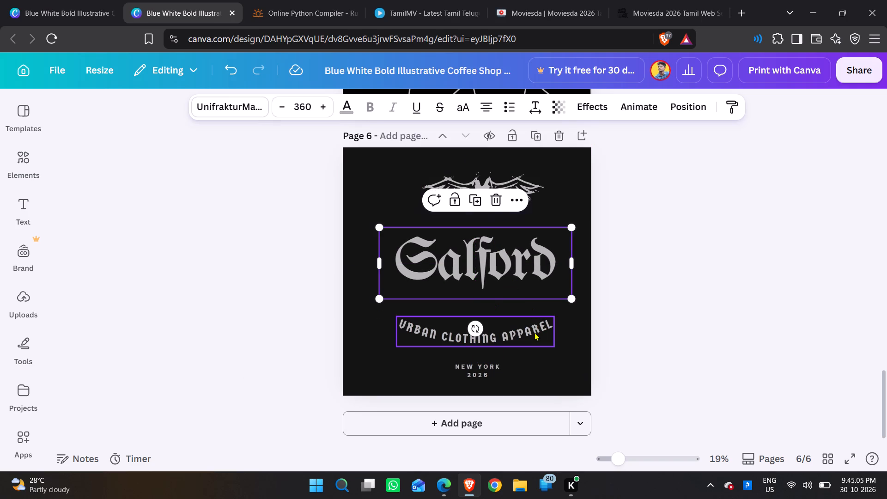
pyautogui.moveTo(534, 332); pyautogui.dragTo(536, 323)
pyautogui.moveTo(550, 355); pyautogui.dragTo(550, 350)
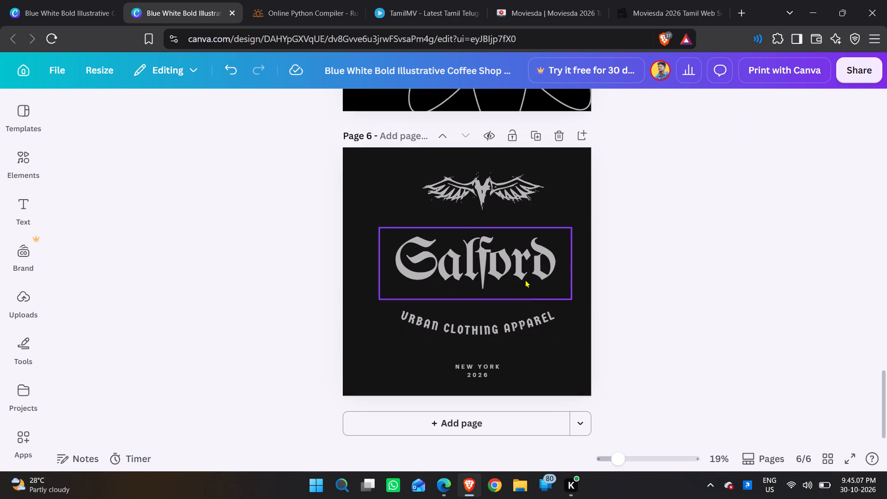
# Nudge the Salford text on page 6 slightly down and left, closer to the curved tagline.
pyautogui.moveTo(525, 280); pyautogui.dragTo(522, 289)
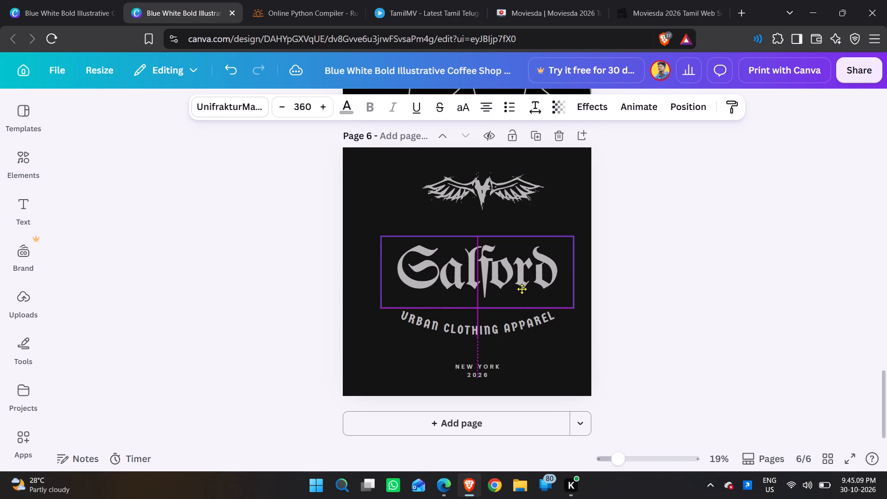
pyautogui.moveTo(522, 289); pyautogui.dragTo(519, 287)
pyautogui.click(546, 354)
# Lower the winged emblem on page 6 so it sits just above the Salford text with a small gap.
pyautogui.moveTo(506, 200); pyautogui.dragTo(506, 231)
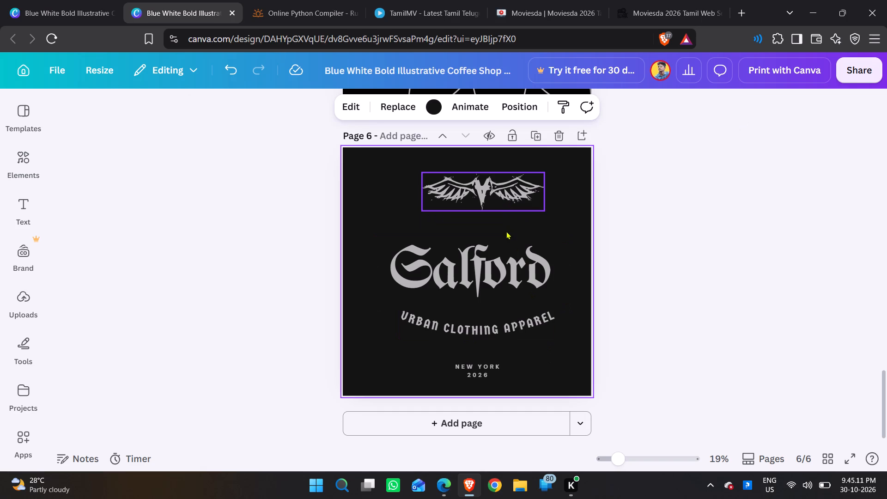
pyautogui.moveTo(506, 231); pyautogui.dragTo(504, 221)
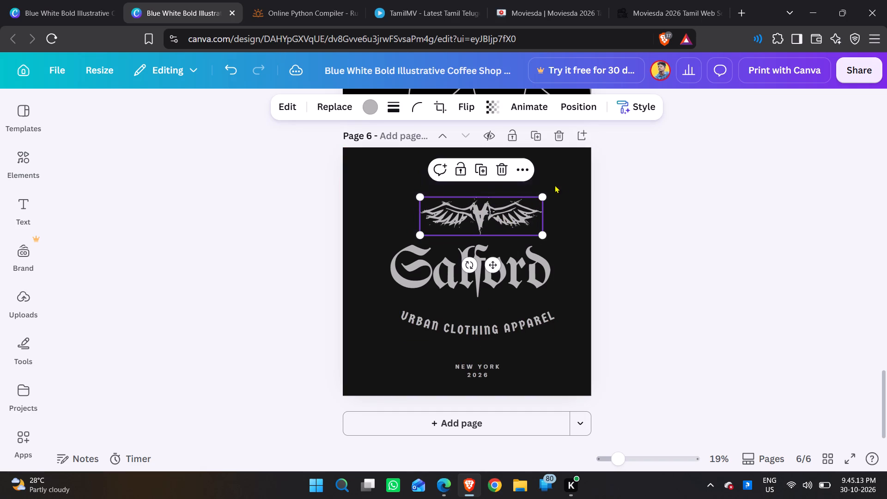
pyautogui.click(565, 183)
pyautogui.moveTo(508, 206); pyautogui.dragTo(508, 198)
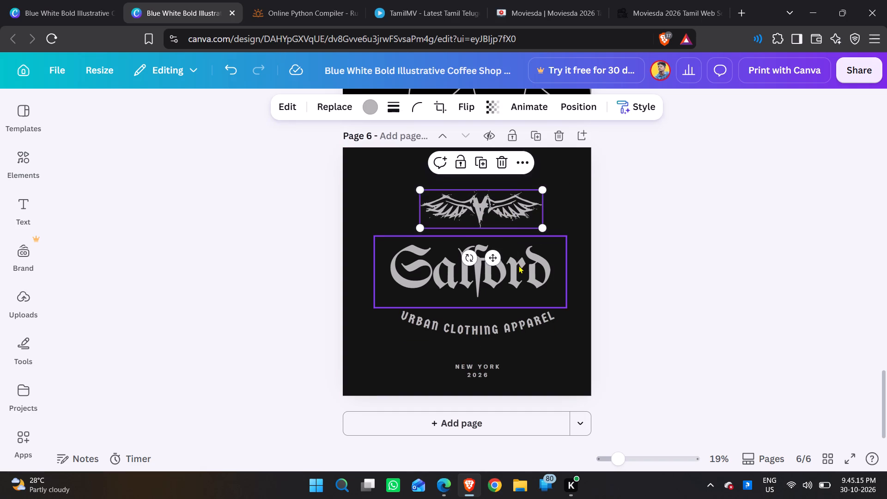
# Raise the Salford text slightly and to the right beneath the emblem, and move the curved tagline up and slightly right below it.
pyautogui.moveTo(518, 265); pyautogui.dragTo(525, 259)
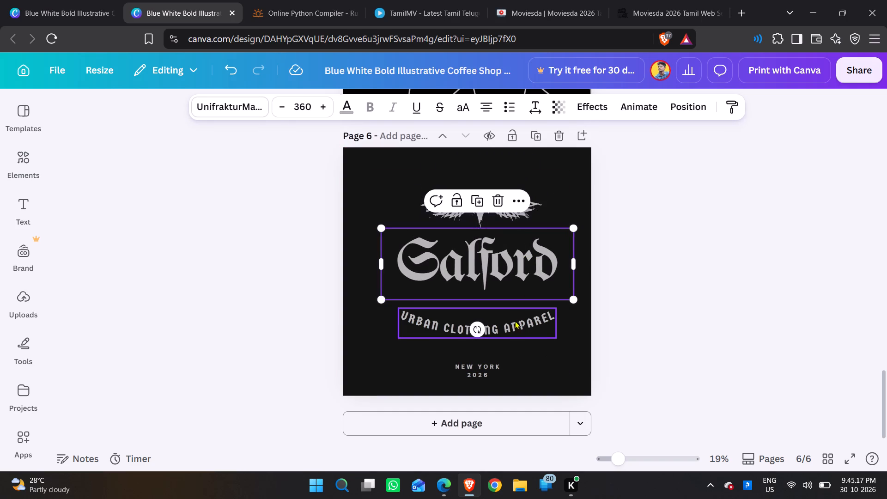
pyautogui.moveTo(515, 321); pyautogui.dragTo(516, 312)
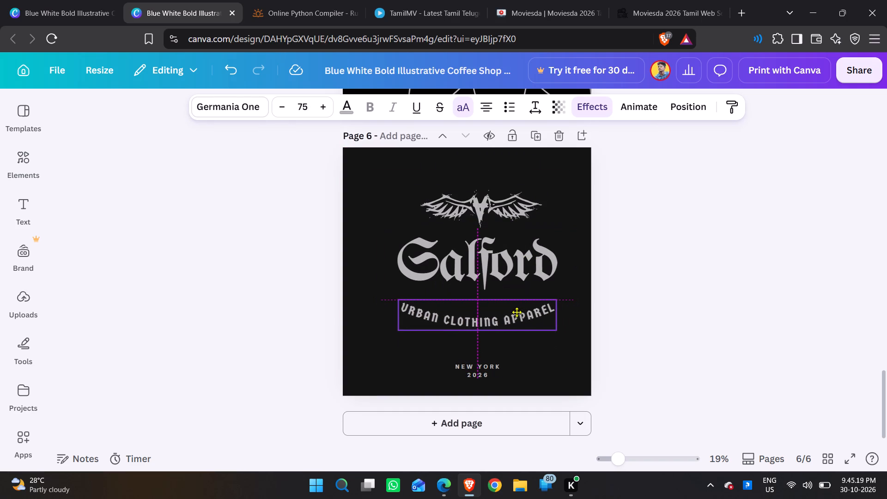
pyautogui.moveTo(516, 312); pyautogui.dragTo(521, 313)
pyautogui.click(537, 365)
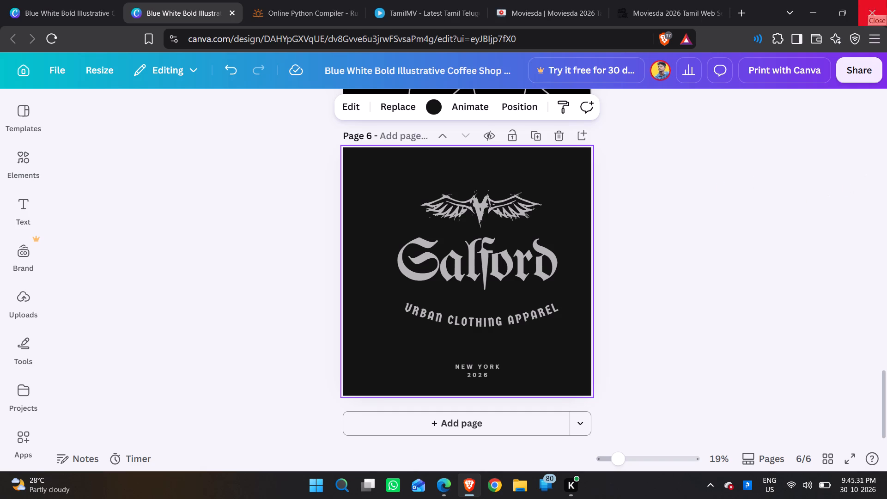
pyautogui.click(761, 239)
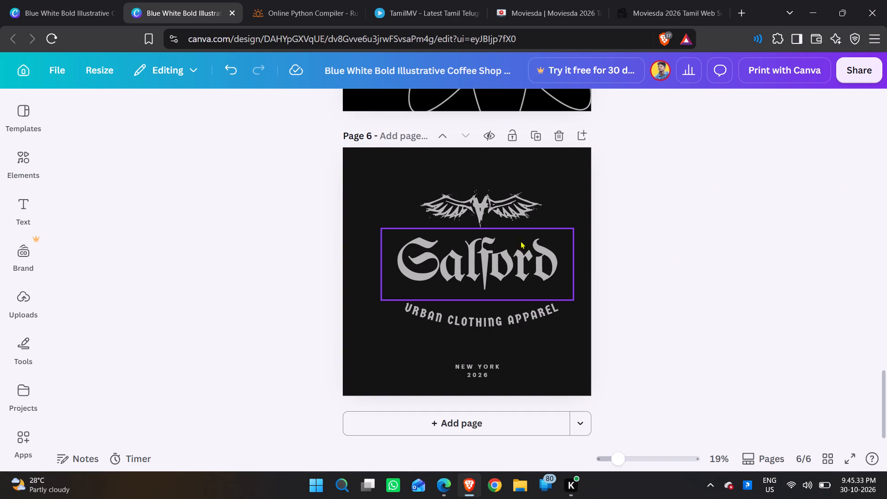
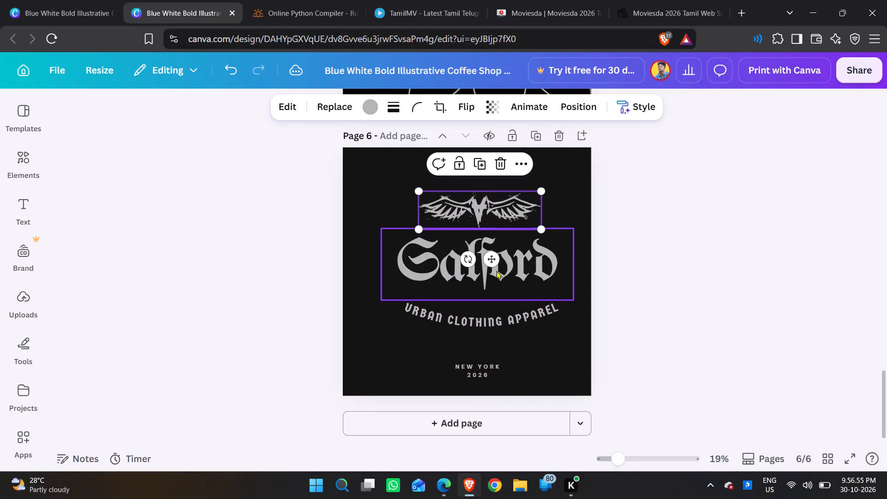
# Move the Salford text on page 6 slightly down and right, opening a gap beneath the winged emblem.
pyautogui.moveTo(514, 282); pyautogui.dragTo(522, 288)
pyautogui.click(563, 219)
pyautogui.click(521, 209)
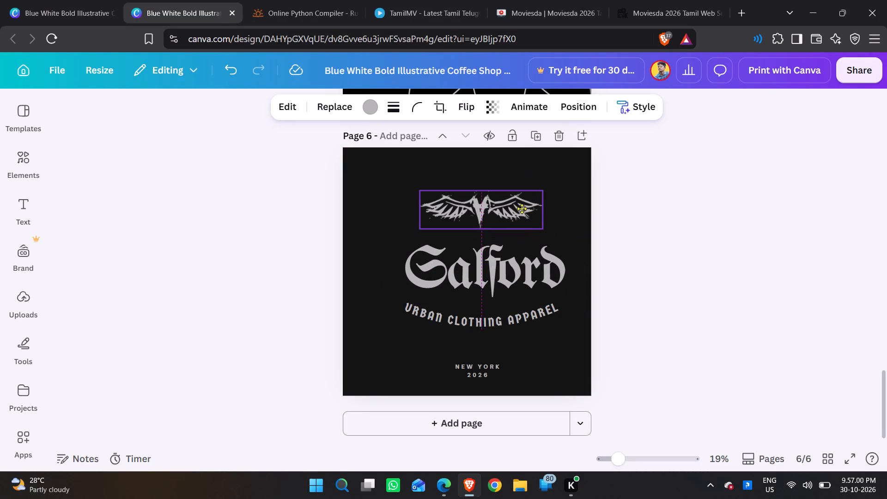
# Lower the curved URBAN CLOTHING APPAREL tagline and shift it slightly left to open space beneath the Salford text.
pyautogui.moveTo(523, 324); pyautogui.dragTo(524, 329)
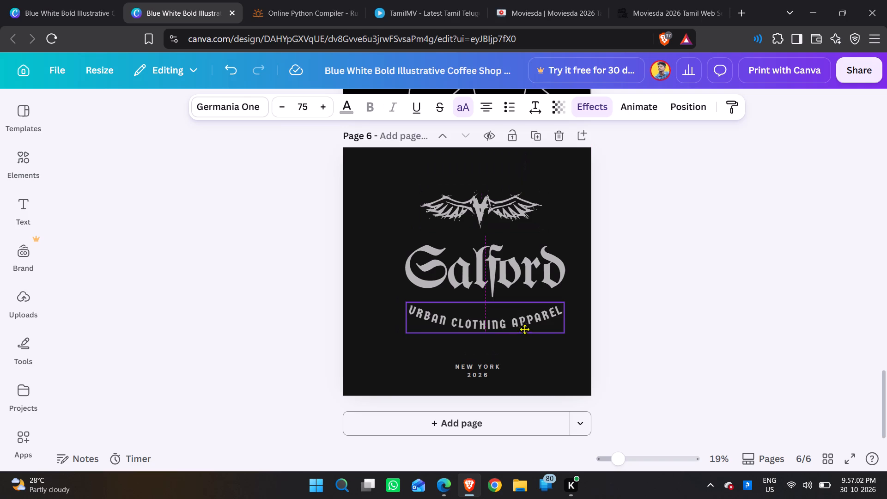
pyautogui.moveTo(524, 329); pyautogui.dragTo(514, 333)
pyautogui.click(522, 382)
# Raise the NEW YORK 2026 text on page 6 and nudge it slightly right, closer to the curved tagline.
pyautogui.moveTo(489, 370); pyautogui.dragTo(490, 368)
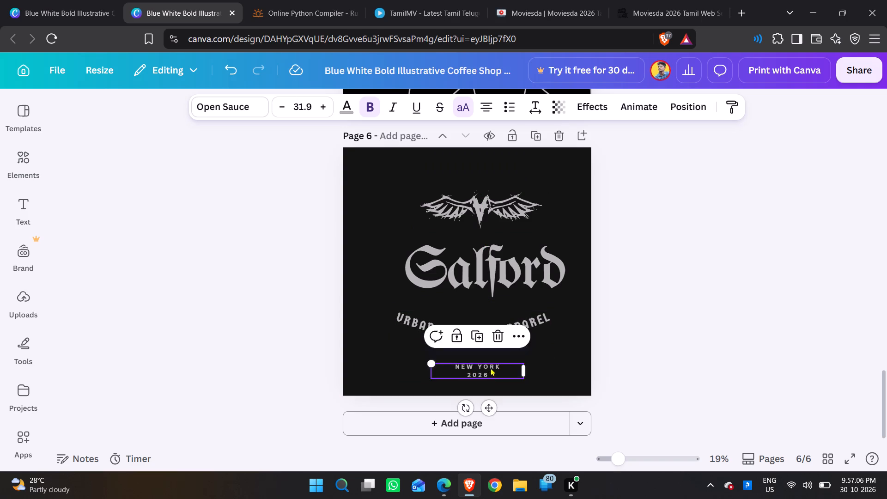
pyautogui.moveTo(490, 368); pyautogui.dragTo(493, 359)
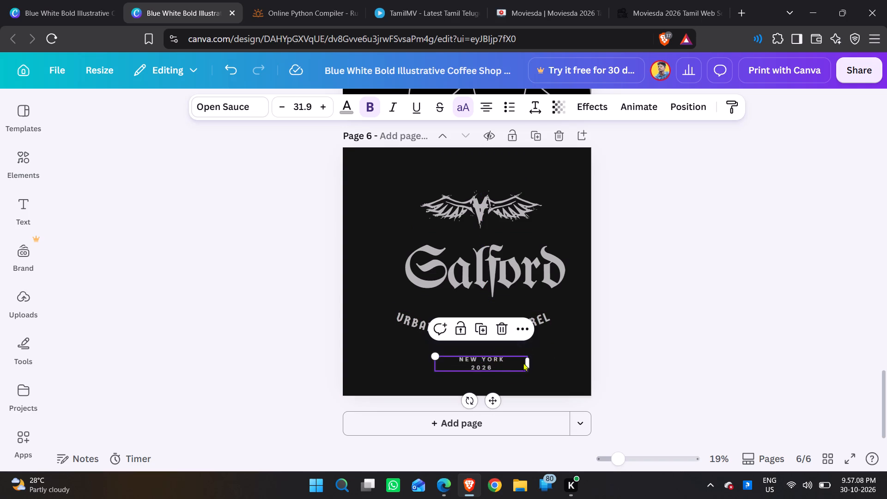
pyautogui.click(564, 370)
# Shift the curved tagline slightly right and up so it is centred above the NEW YORK 2026 text.
pyautogui.moveTo(517, 334); pyautogui.dragTo(527, 338)
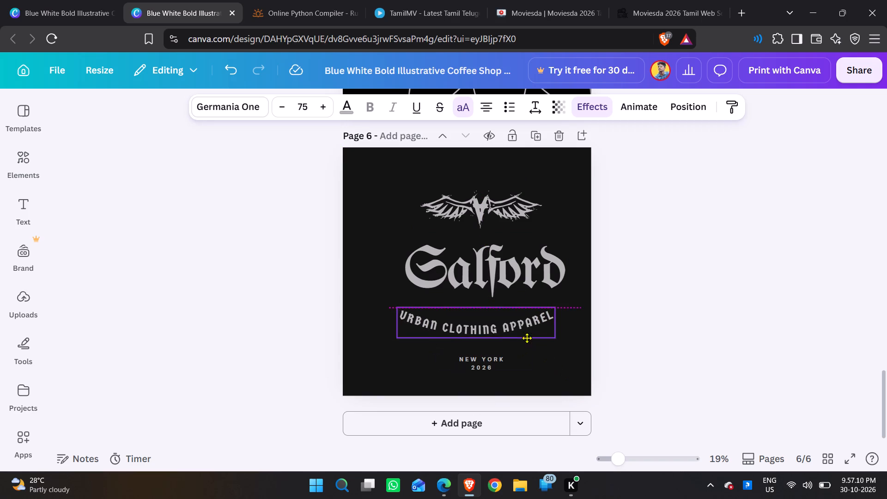
pyautogui.moveTo(527, 338); pyautogui.dragTo(523, 335)
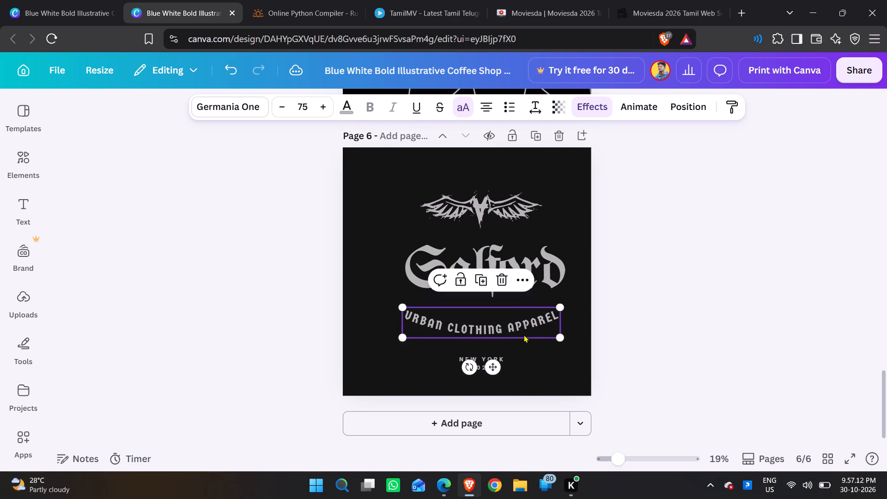
pyautogui.click(548, 361)
# Nudge the Salford text slightly down and left over the tagline, and lower the winged emblem closer to the lettering.
pyautogui.moveTo(506, 286); pyautogui.dragTo(503, 291)
pyautogui.click(612, 199)
pyautogui.moveTo(515, 202); pyautogui.dragTo(518, 210)
pyautogui.click(559, 194)
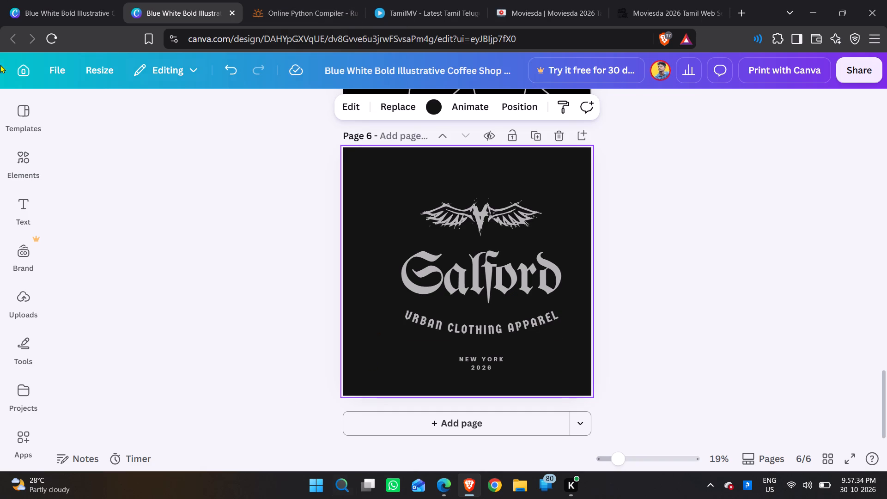
# Select the curved URBAN CLOTHING APPAREL tagline on page 6.
pyautogui.click(536, 320)
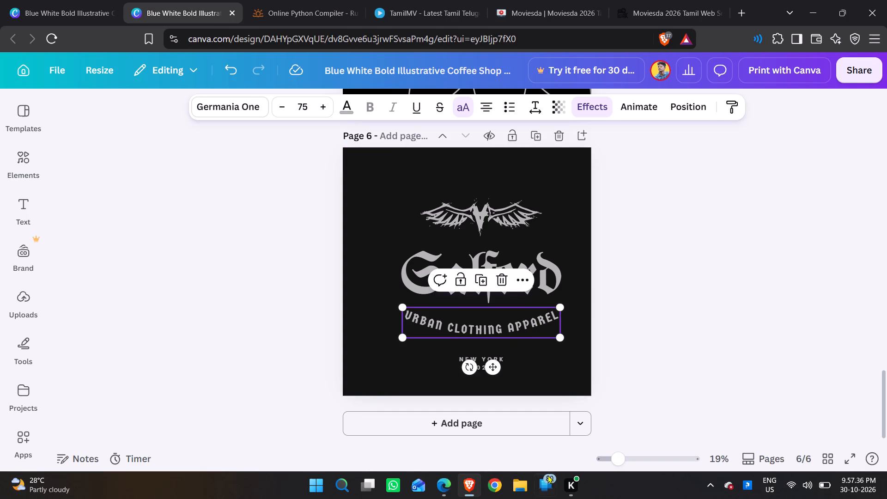
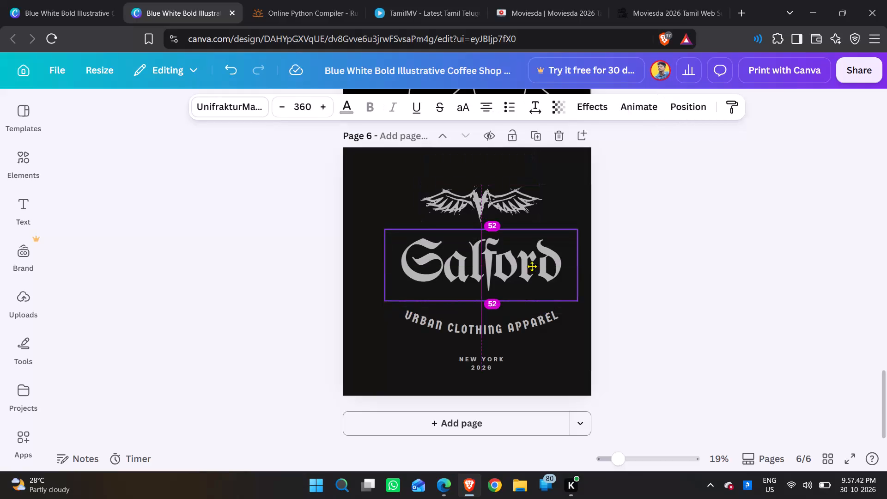
# Shift the curved tagline on page 6 slightly right and up, and lower the winged emblem slightly toward the Salford lettering.
pyautogui.moveTo(524, 320); pyautogui.dragTo(528, 313)
pyautogui.moveTo(523, 207); pyautogui.dragTo(525, 223)
pyautogui.click(524, 225)
pyautogui.moveTo(523, 219); pyautogui.dragTo(524, 213)
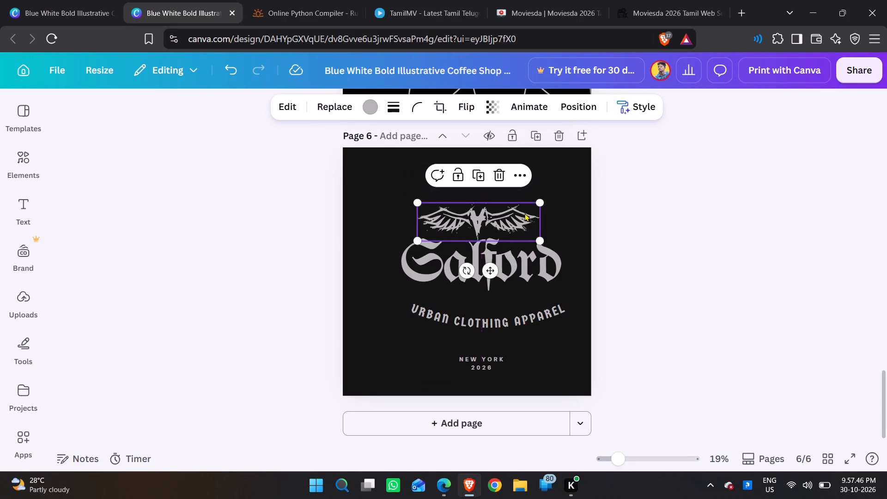
pyautogui.moveTo(524, 213); pyautogui.dragTo(526, 204)
pyautogui.click(538, 259)
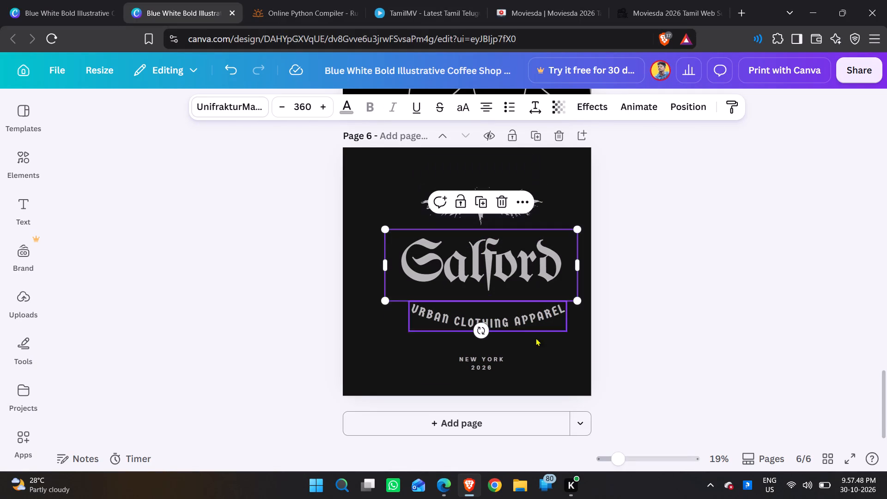
pyautogui.click(638, 291)
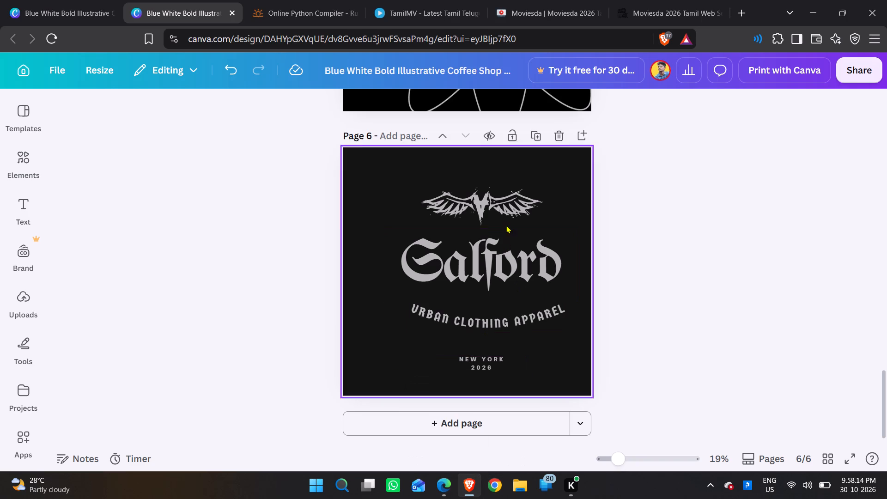
# Move the winged emblem slightly right and closer to the Salford lettering, and widen the Salford text box slightly.
pyautogui.moveTo(508, 215); pyautogui.dragTo(519, 193)
pyautogui.moveTo(528, 245); pyautogui.dragTo(529, 244)
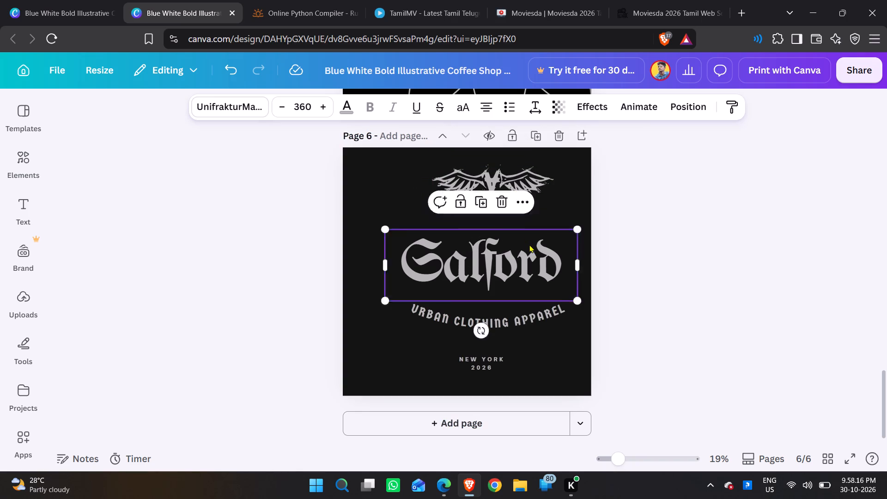
pyautogui.moveTo(529, 244); pyautogui.dragTo(529, 253)
pyautogui.moveTo(547, 185); pyautogui.dragTo(541, 213)
pyautogui.click(535, 286)
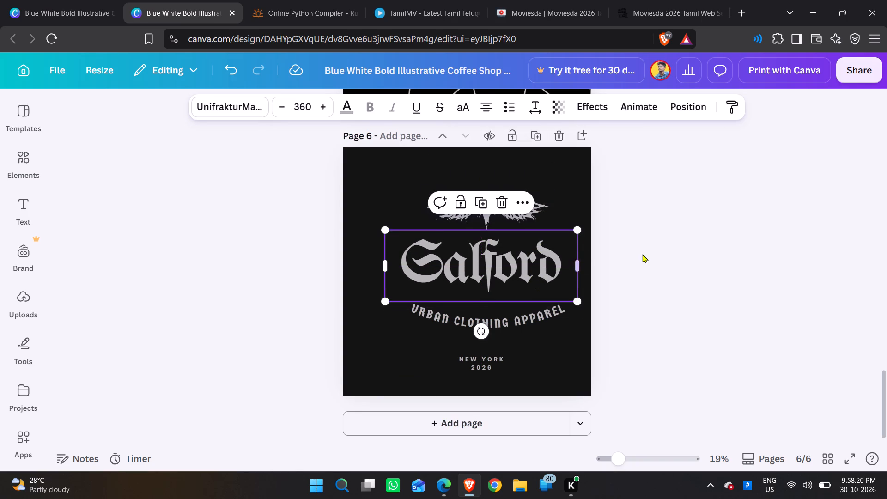
pyautogui.click(587, 251)
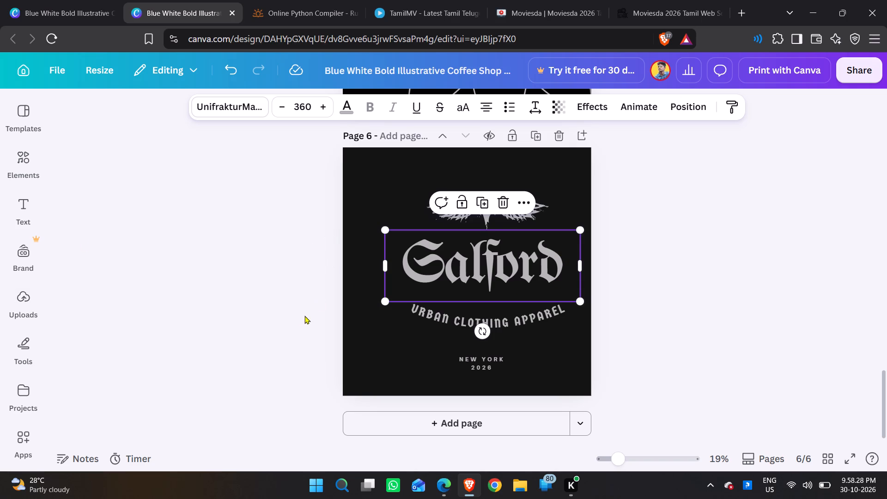
pyautogui.click(772, 270)
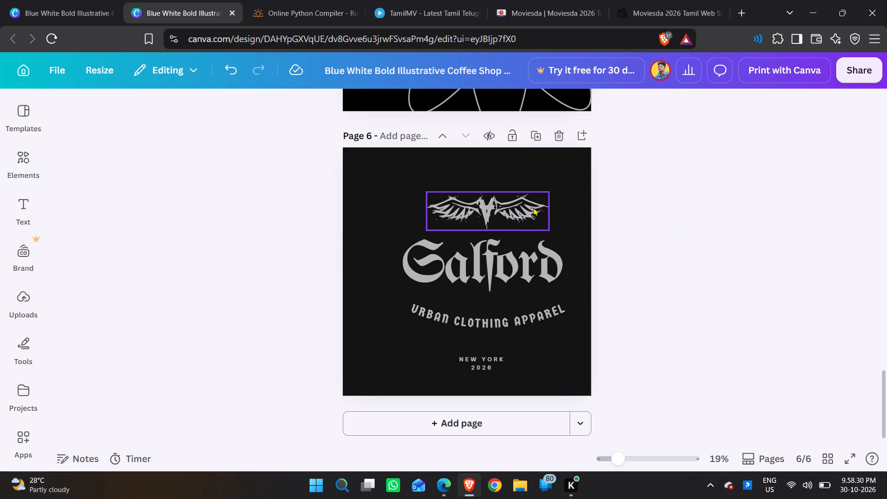
# Reposition the winged emblem slightly higher above the Salford lettering, keeping it centred over the curved tagline.
pyautogui.moveTo(533, 207); pyautogui.dragTo(529, 206)
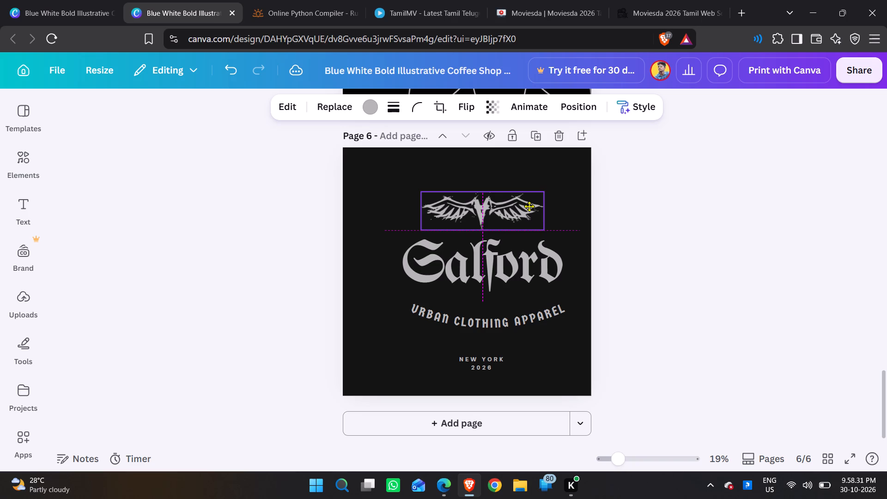
pyautogui.moveTo(529, 206); pyautogui.dragTo(532, 245)
pyautogui.click(536, 225)
pyautogui.moveTo(527, 241); pyautogui.dragTo(527, 184)
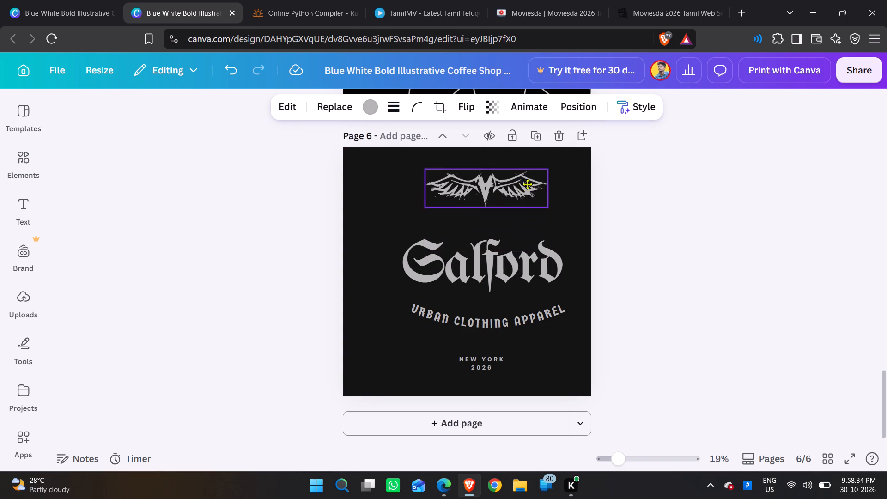
pyautogui.moveTo(527, 184); pyautogui.dragTo(528, 199)
pyautogui.click(683, 298)
# Nudge the Salford text slightly up and left, and raise the curved tagline slightly beneath it.
pyautogui.moveTo(532, 291); pyautogui.dragTo(531, 286)
pyautogui.click(856, 275)
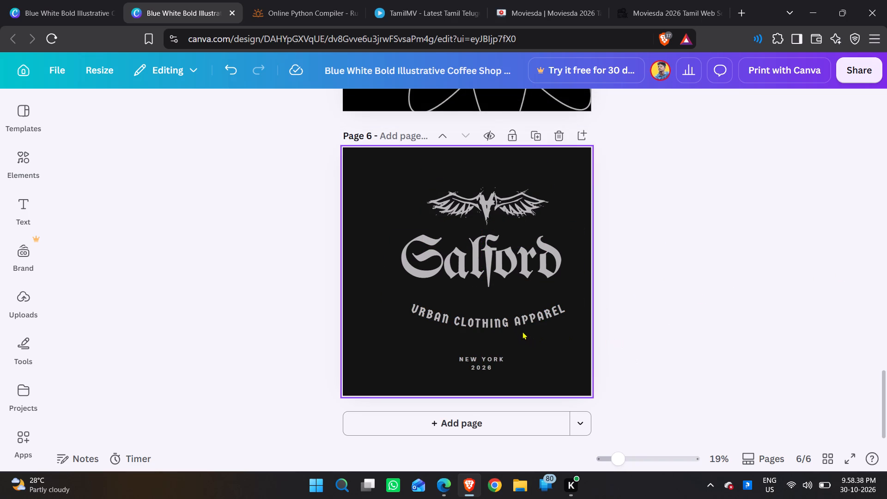
pyautogui.moveTo(515, 327); pyautogui.dragTo(513, 323)
pyautogui.click(713, 312)
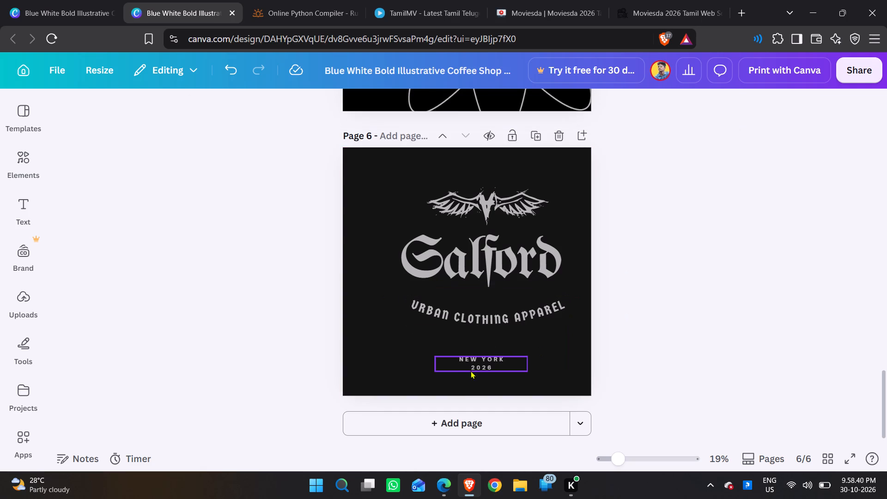
# Raise the NEW YORK 2026 text slightly toward the curved tagline.
pyautogui.moveTo(484, 366); pyautogui.dragTo(498, 367)
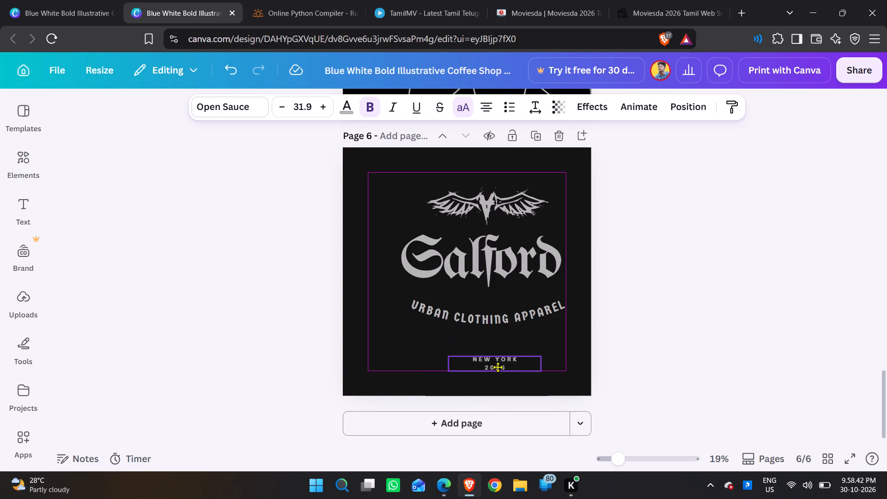
pyautogui.moveTo(498, 367); pyautogui.dragTo(492, 352)
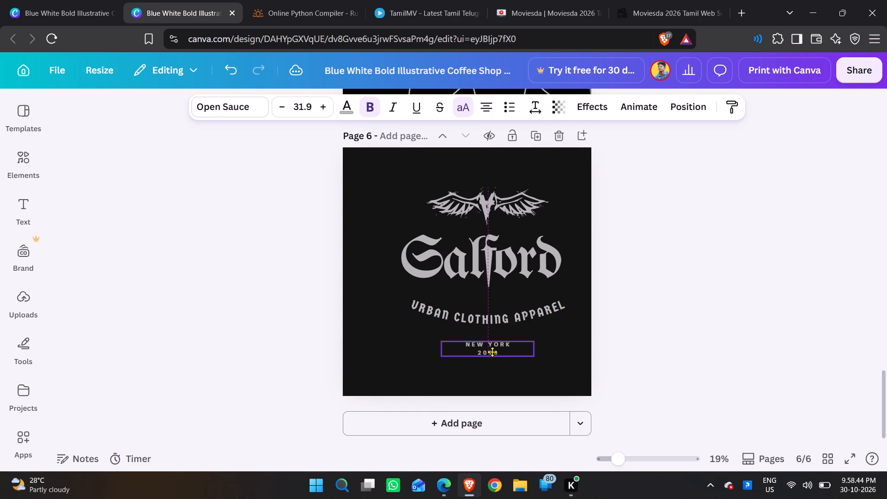
pyautogui.moveTo(492, 352); pyautogui.dragTo(489, 353)
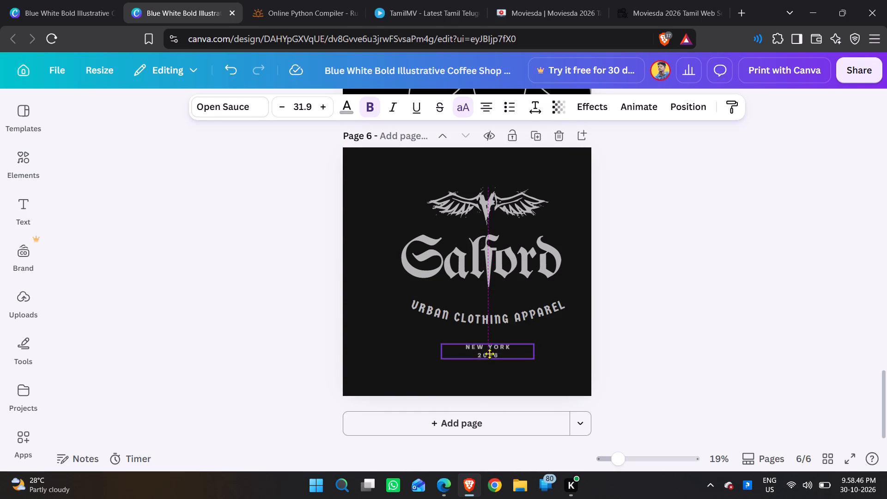
pyautogui.moveTo(489, 353); pyautogui.dragTo(487, 360)
pyautogui.click(675, 318)
# Shift the atom graphic on page 5 slightly to the right.
pyautogui.scroll(2, 494, 302)
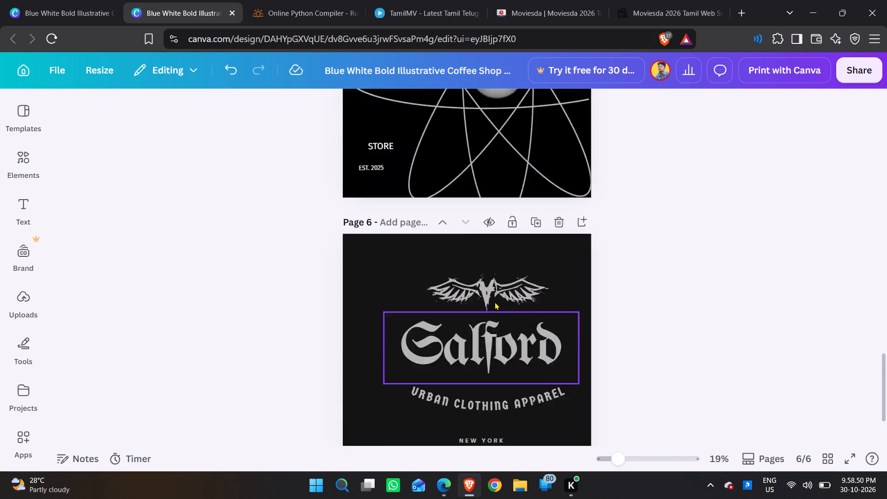
pyautogui.scroll(5, 494, 302)
pyautogui.scroll(-2, 511, 326)
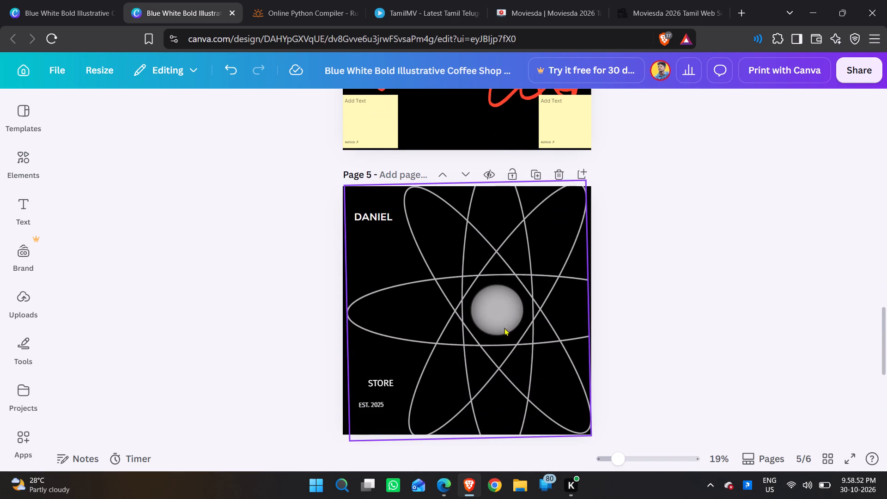
pyautogui.click(504, 328)
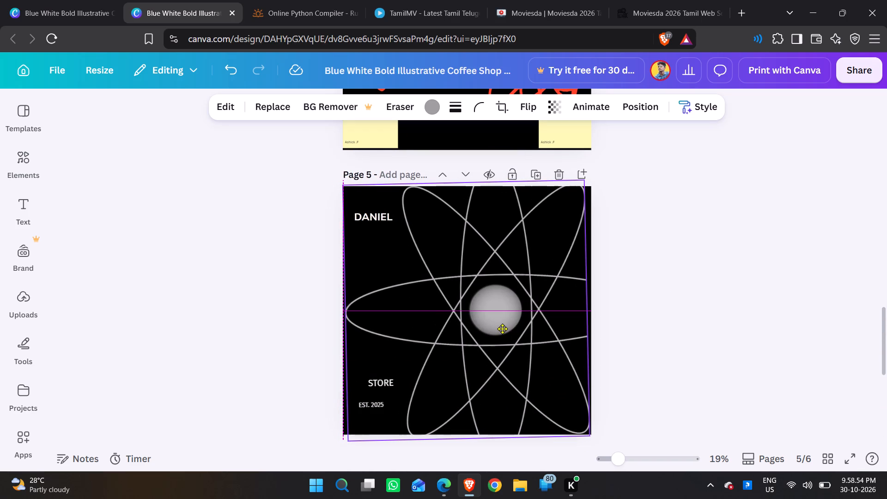
pyautogui.click(637, 329)
pyautogui.moveTo(486, 311); pyautogui.dragTo(492, 312)
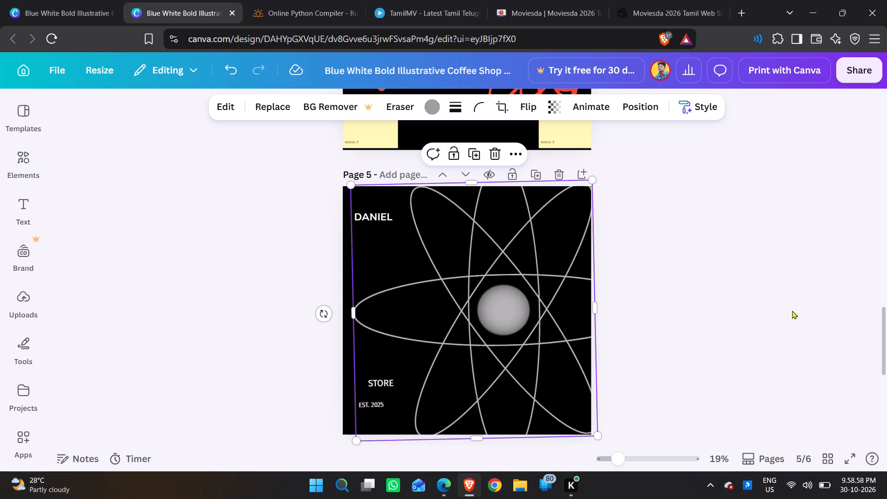
pyautogui.click(792, 310)
# Raise the winged emblem, the Salford text and the curved tagline on page 6 slightly.
pyautogui.scroll(-11, 605, 296)
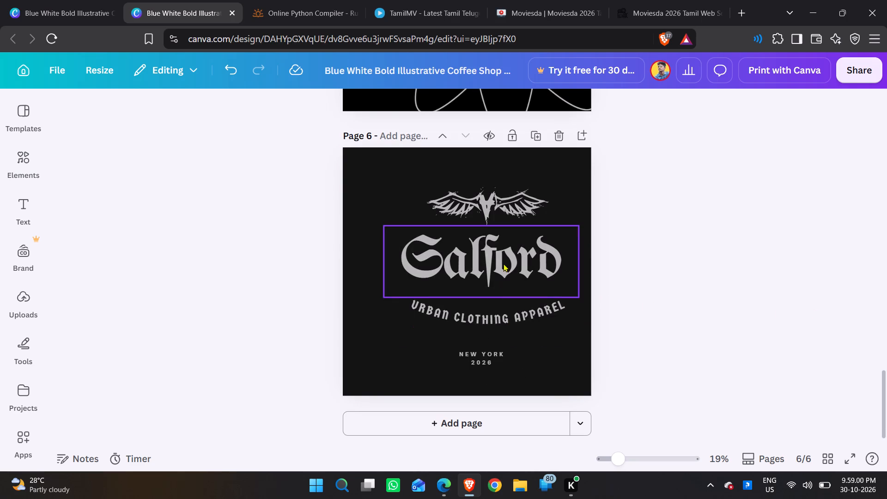
pyautogui.moveTo(510, 225); pyautogui.dragTo(510, 217)
pyautogui.moveTo(523, 269); pyautogui.dragTo(525, 265)
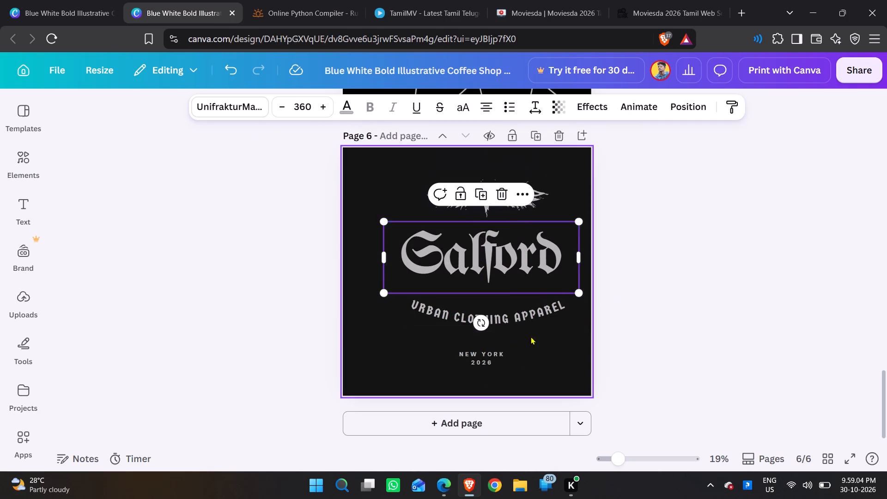
pyautogui.moveTo(530, 322); pyautogui.dragTo(531, 317)
pyautogui.click(541, 353)
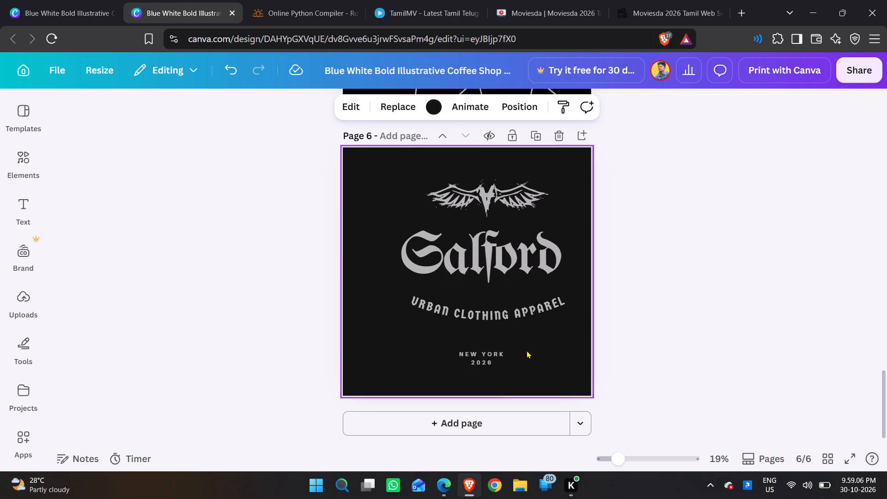
# Move the NEW YORK 2026 text slightly right and up so it sits centred beneath the curved tagline.
pyautogui.moveTo(511, 353); pyautogui.dragTo(519, 351)
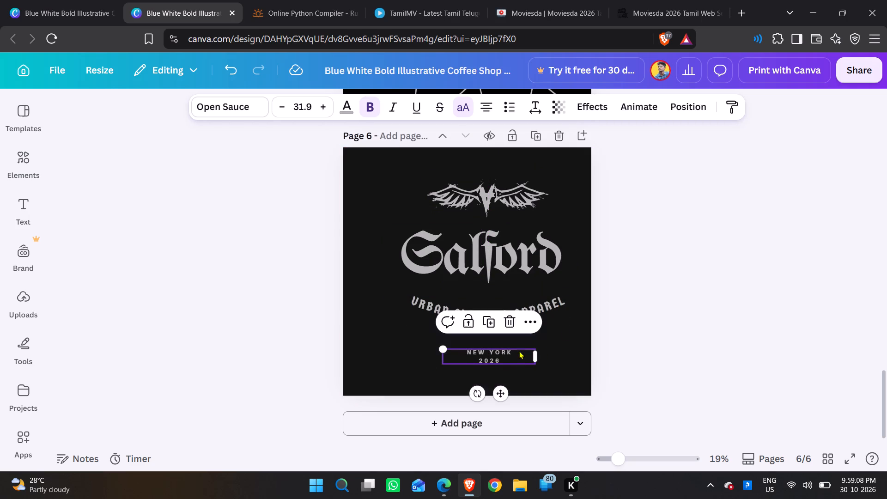
pyautogui.click(634, 303)
# Shift the atom graphic on page 5 slightly up and left.
pyautogui.scroll(3, 531, 357)
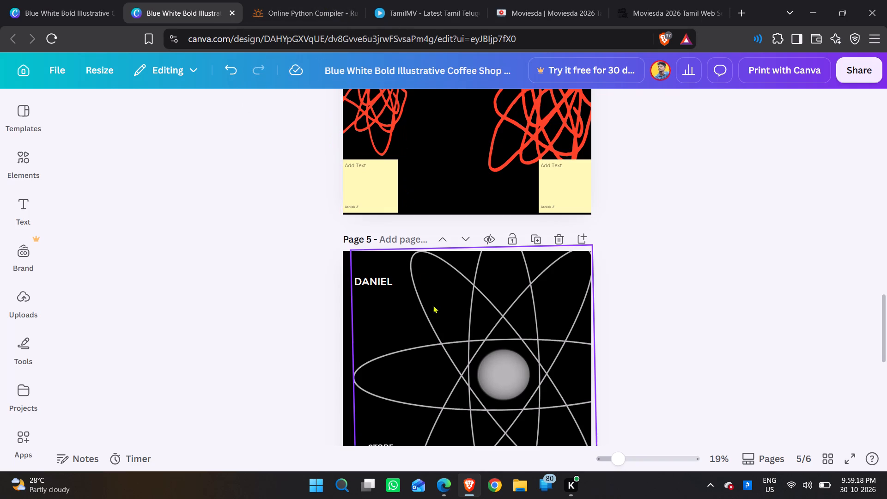
pyautogui.moveTo(456, 361); pyautogui.dragTo(452, 351)
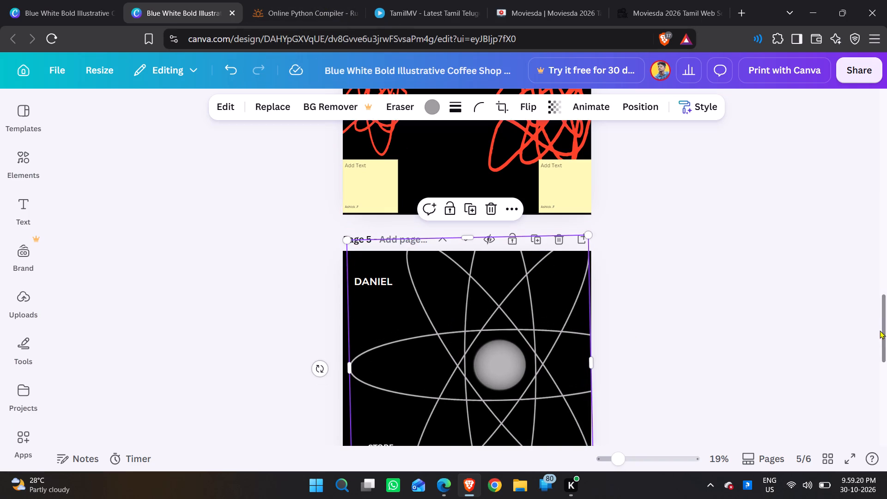
pyautogui.click(719, 279)
# Raise the winged emblem on page 6 and shift it slightly left, and move the Salford text slightly left beneath it.
pyautogui.scroll(16, 719, 279)
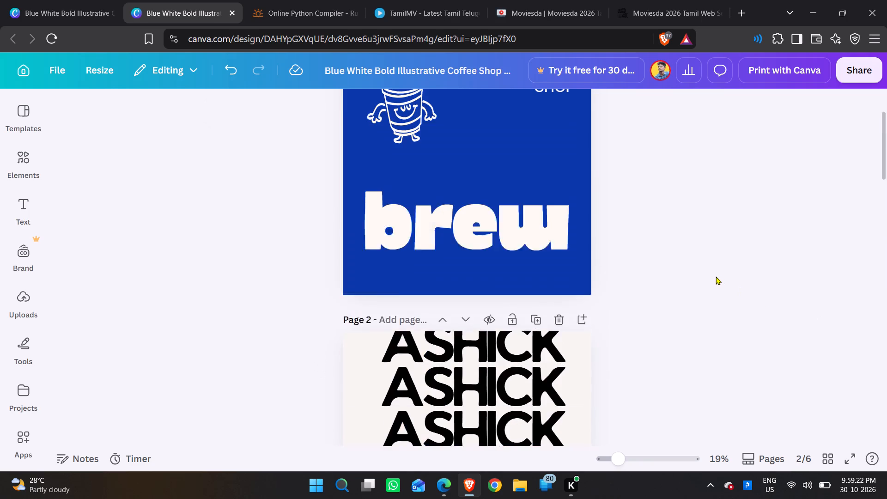
pyautogui.scroll(9, 716, 276)
pyautogui.scroll(-20, 715, 275)
pyautogui.scroll(-12, 715, 275)
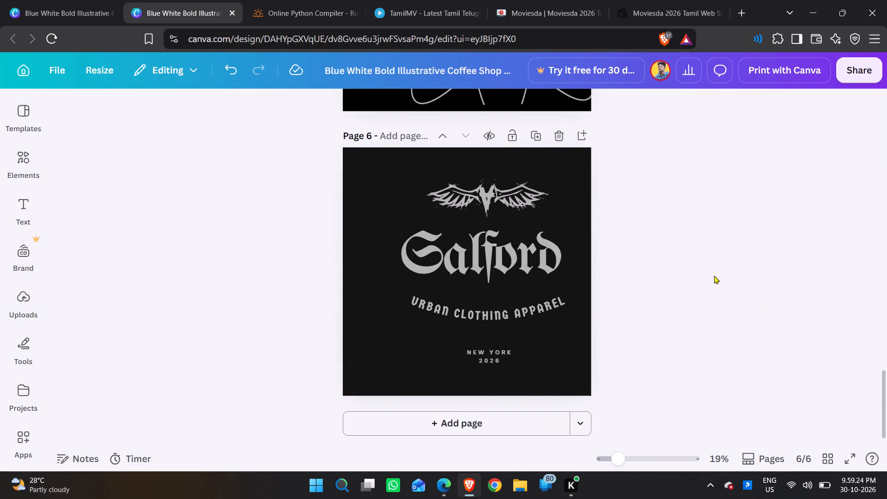
pyautogui.scroll(-3, 714, 275)
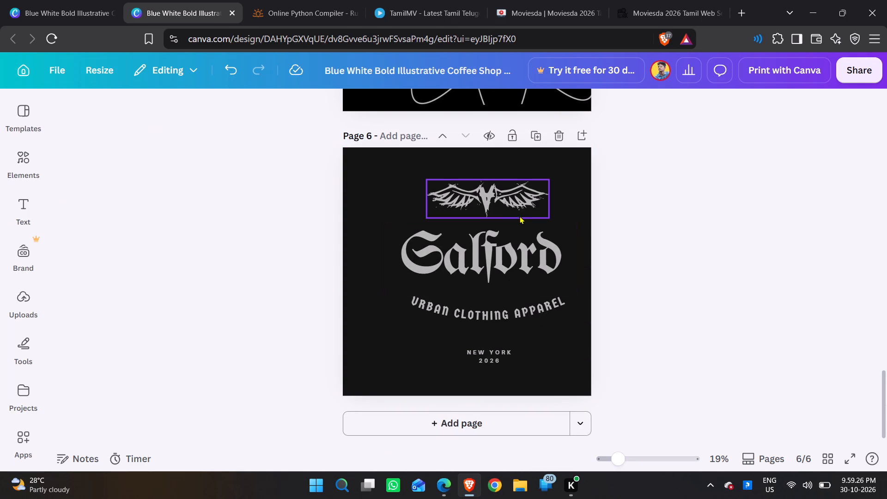
pyautogui.moveTo(504, 203); pyautogui.dragTo(493, 198)
pyautogui.moveTo(513, 278); pyautogui.dragTo(504, 273)
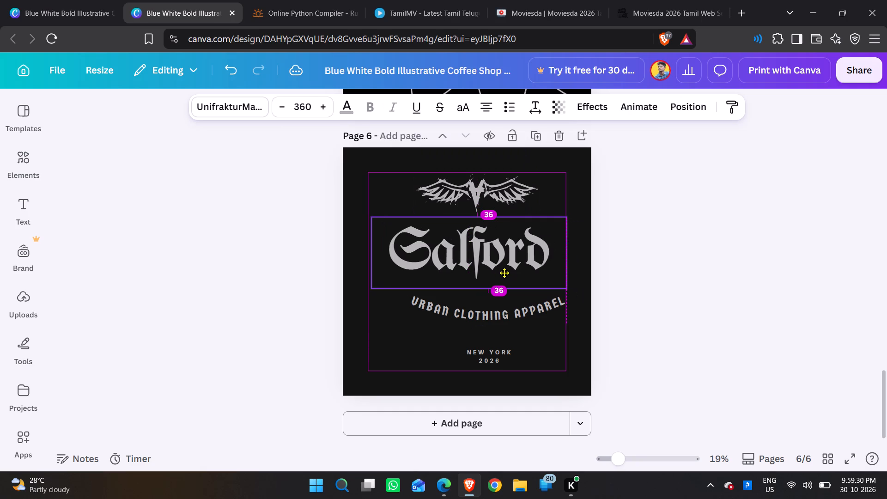
pyautogui.moveTo(504, 273); pyautogui.dragTo(507, 302)
pyautogui.moveTo(508, 287); pyautogui.dragTo(507, 257)
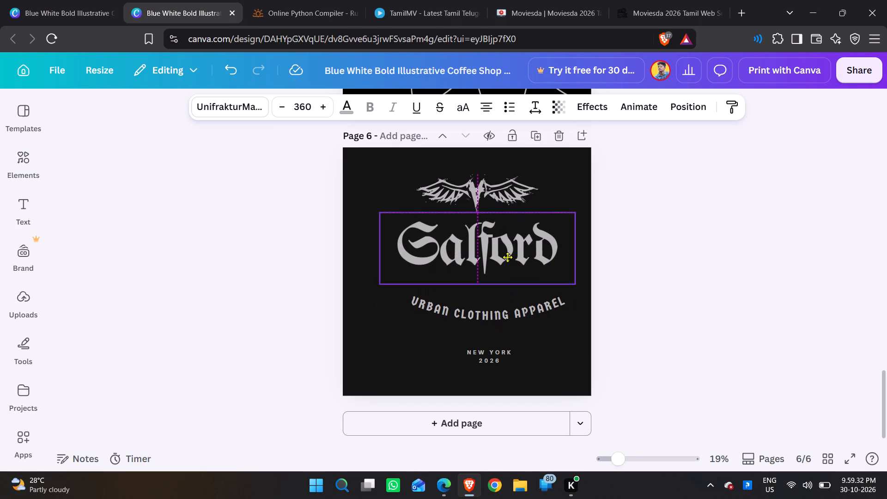
pyautogui.moveTo(507, 257); pyautogui.dragTo(505, 258)
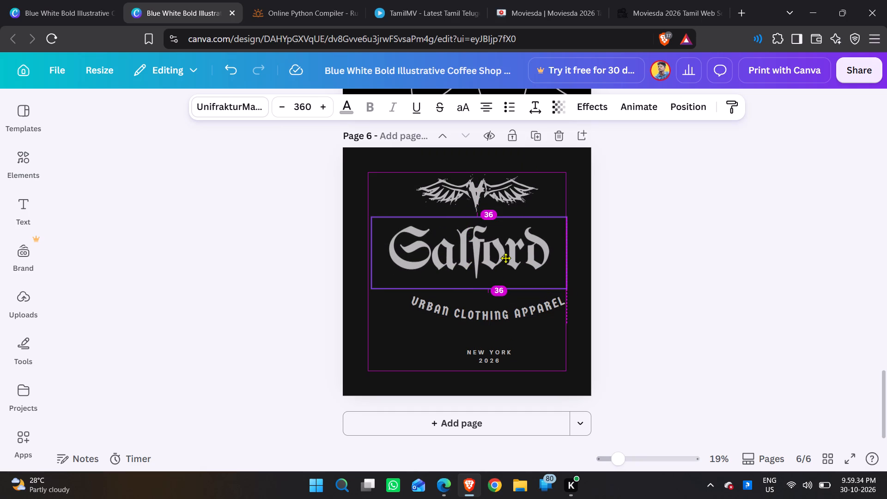
pyautogui.moveTo(505, 258); pyautogui.dragTo(514, 263)
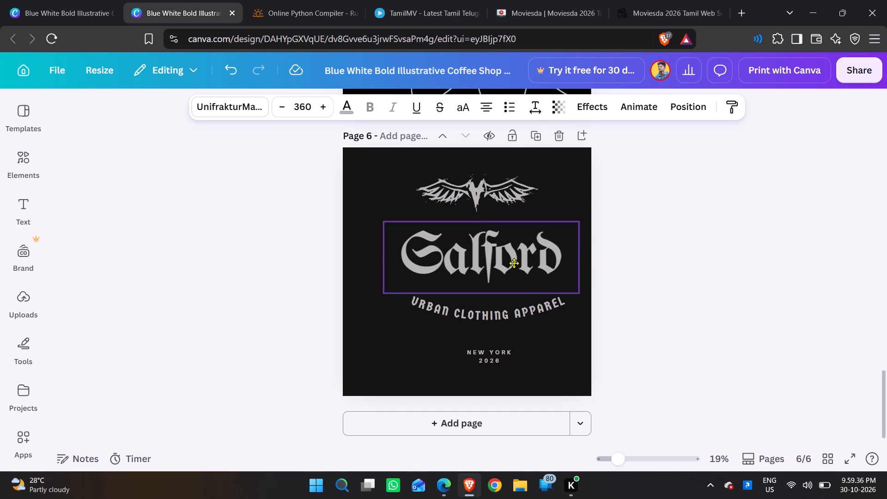
pyautogui.moveTo(514, 263); pyautogui.dragTo(512, 262)
pyautogui.click(638, 223)
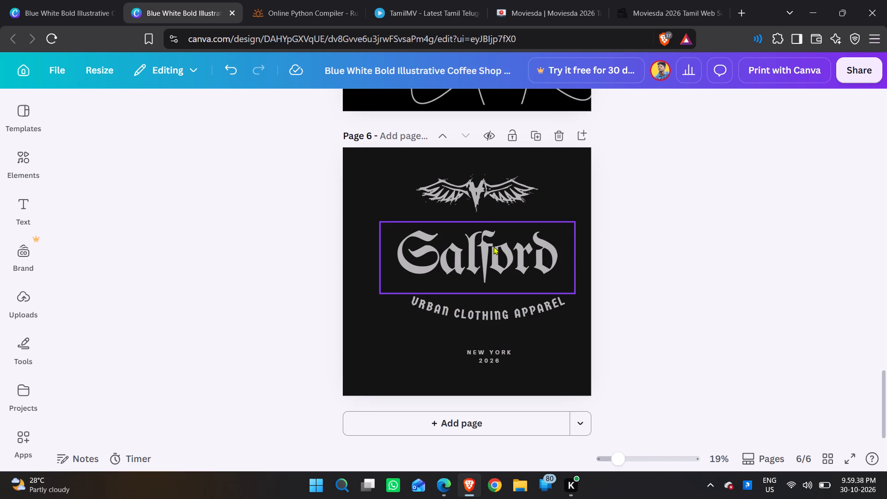
# Shift the winged emblem slightly right so it is centred above the curved tagline.
pyautogui.moveTo(494, 203); pyautogui.dragTo(502, 203)
pyautogui.click(643, 178)
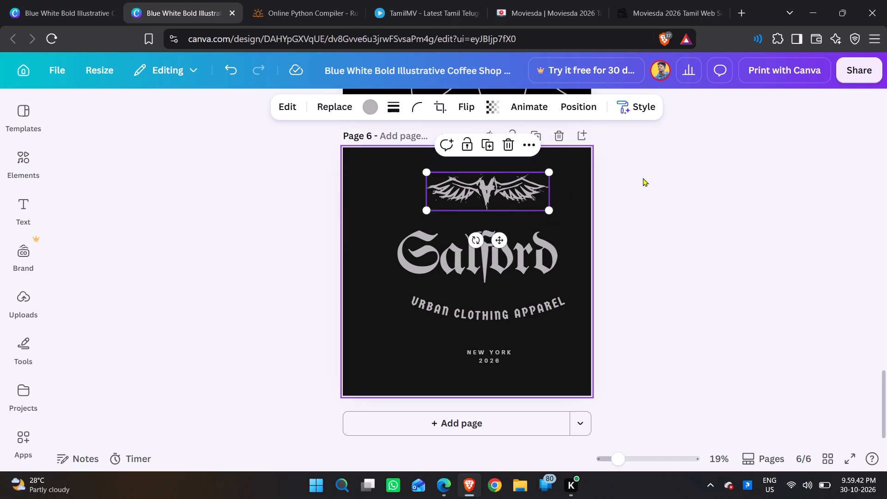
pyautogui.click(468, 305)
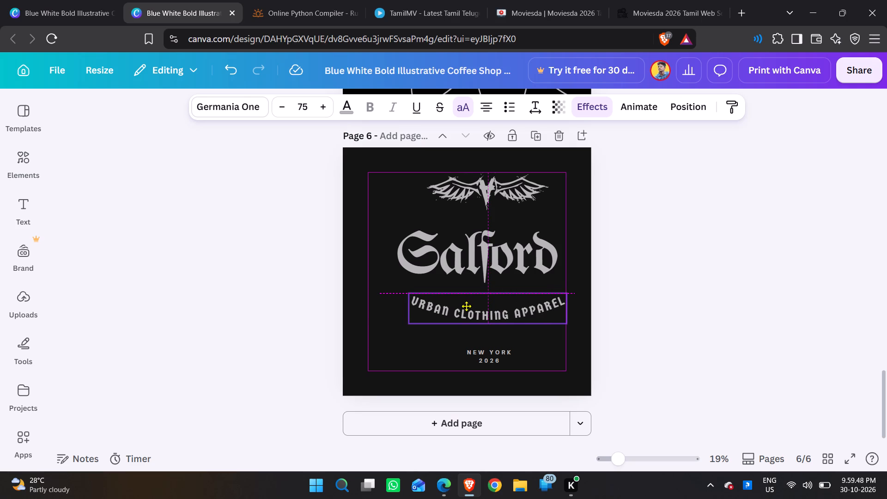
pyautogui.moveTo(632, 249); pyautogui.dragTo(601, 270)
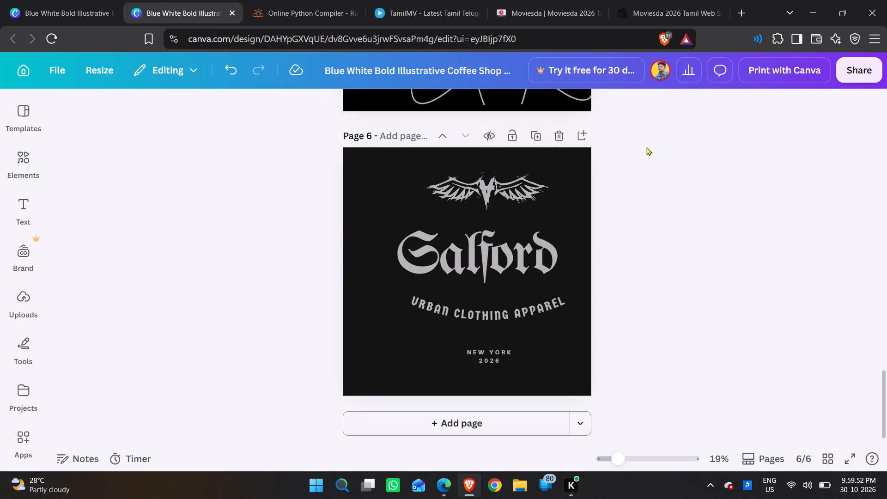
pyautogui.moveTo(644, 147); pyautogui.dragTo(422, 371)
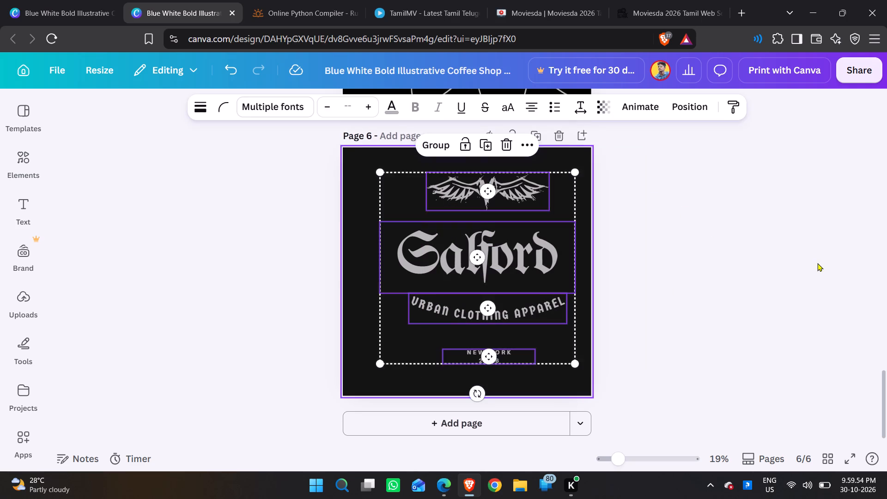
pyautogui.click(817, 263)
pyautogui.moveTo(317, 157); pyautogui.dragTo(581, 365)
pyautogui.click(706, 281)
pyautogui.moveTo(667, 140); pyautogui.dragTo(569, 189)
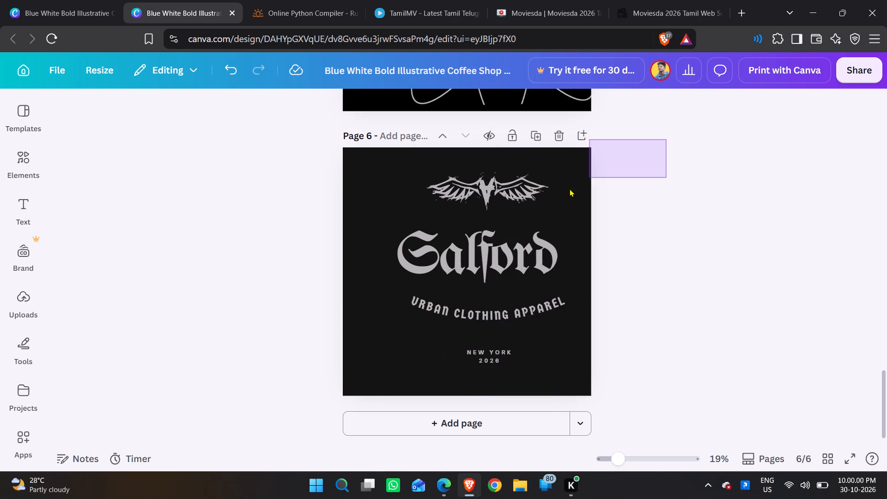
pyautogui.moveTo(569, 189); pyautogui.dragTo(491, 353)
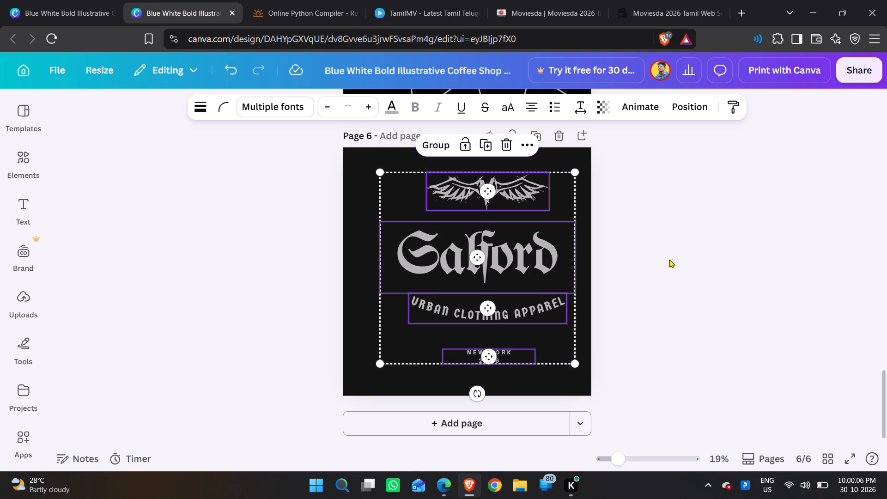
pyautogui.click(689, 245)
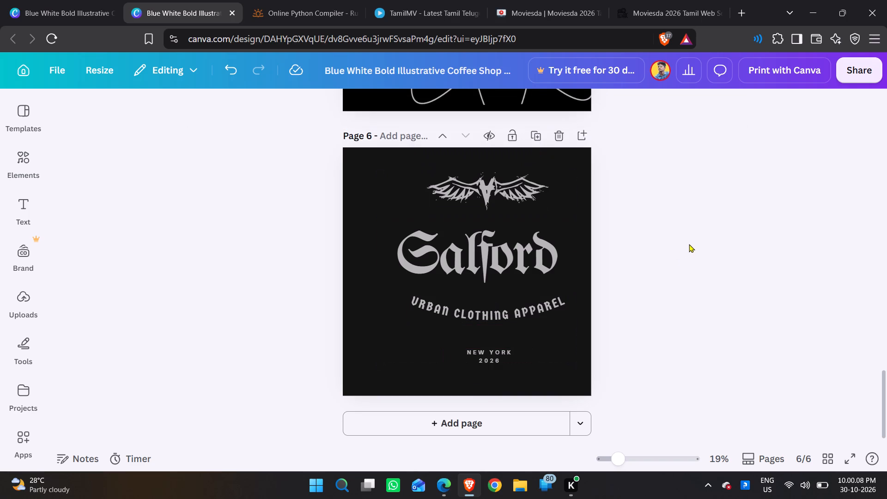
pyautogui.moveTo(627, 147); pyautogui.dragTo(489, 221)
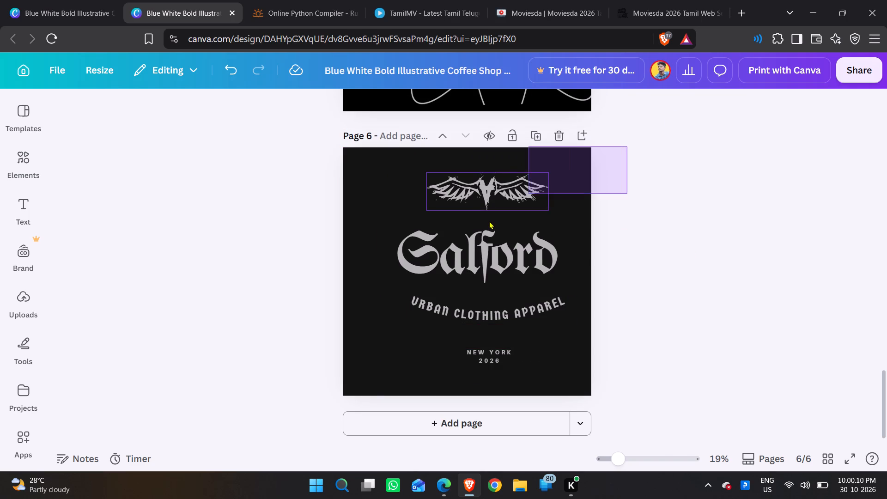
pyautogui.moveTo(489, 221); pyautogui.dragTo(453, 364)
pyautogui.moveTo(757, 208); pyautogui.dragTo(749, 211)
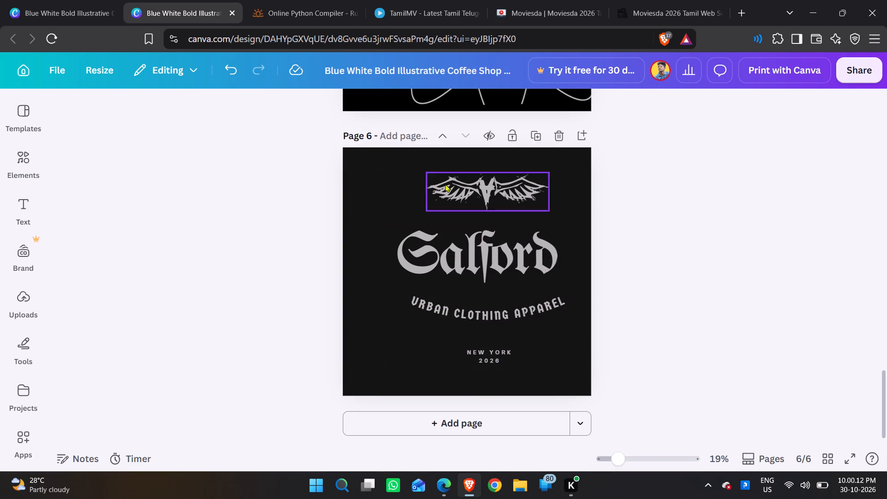
# Select the emblem, Salford text, tagline and NEW YORK 2026 on page 6 and move them together slightly down and left.
pyautogui.moveTo(300, 152); pyautogui.dragTo(589, 348)
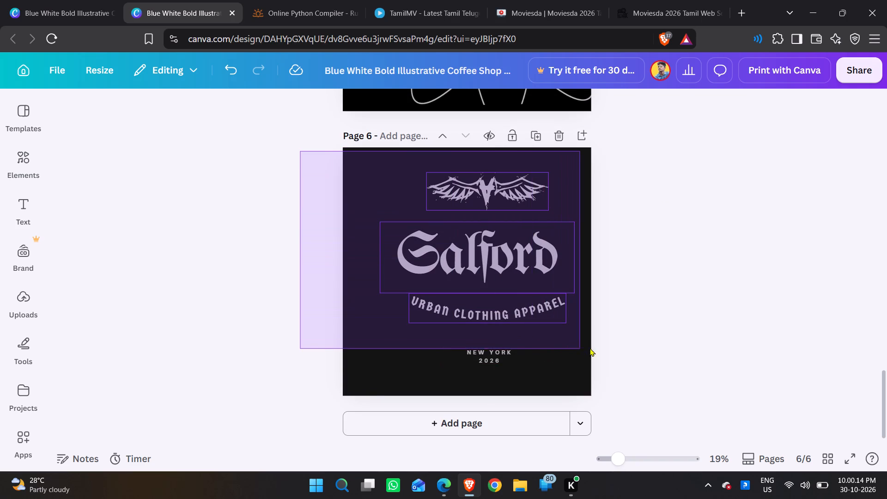
pyautogui.moveTo(589, 348); pyautogui.dragTo(574, 382)
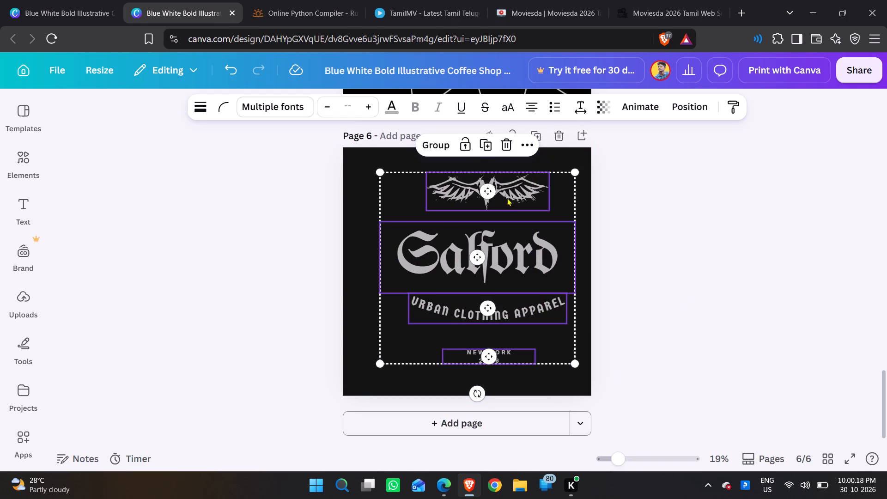
pyautogui.click(514, 195)
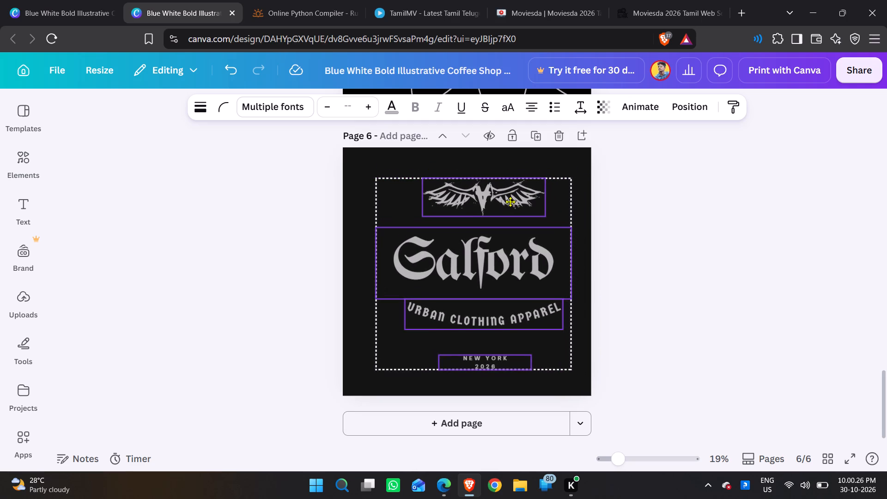
pyautogui.click(649, 181)
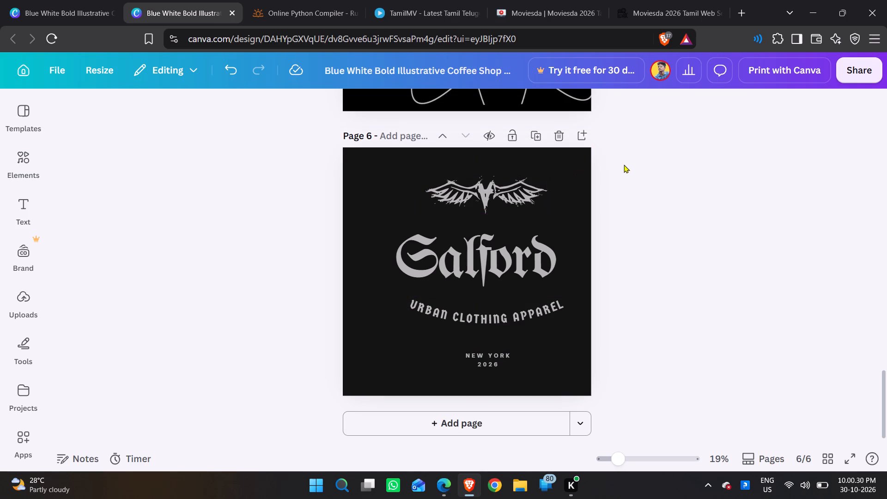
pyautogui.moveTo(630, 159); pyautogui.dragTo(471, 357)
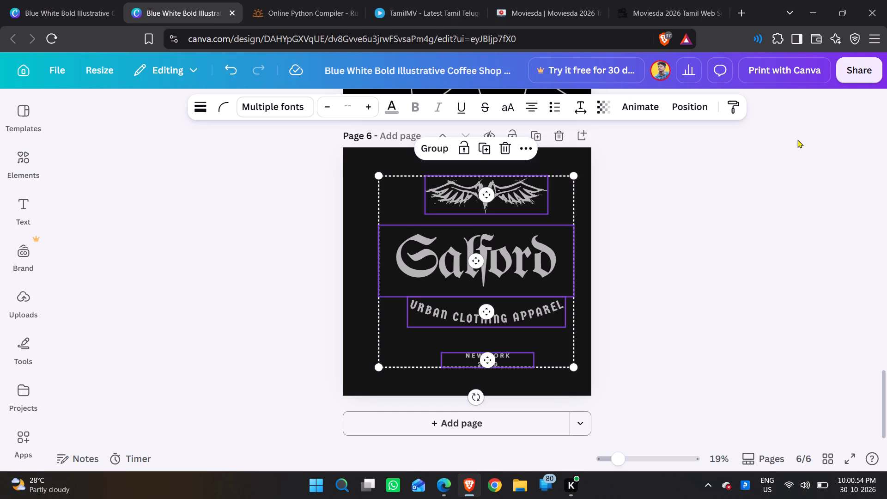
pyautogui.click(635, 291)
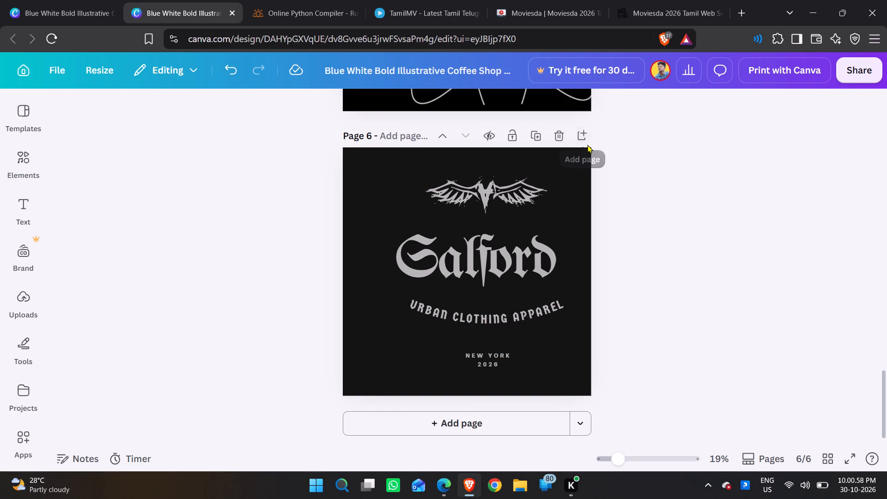
# Add a new page after the Salford page, at the end of the design.
pyautogui.scroll(-3, 559, 212)
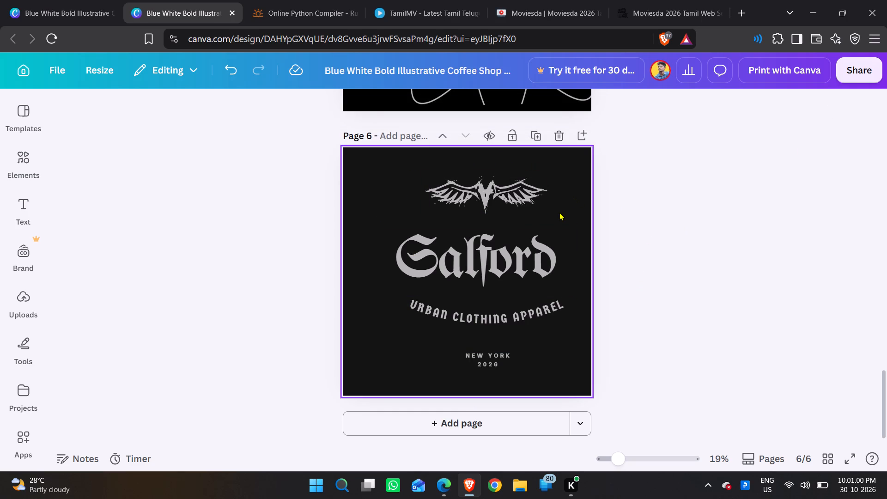
pyautogui.click(506, 432)
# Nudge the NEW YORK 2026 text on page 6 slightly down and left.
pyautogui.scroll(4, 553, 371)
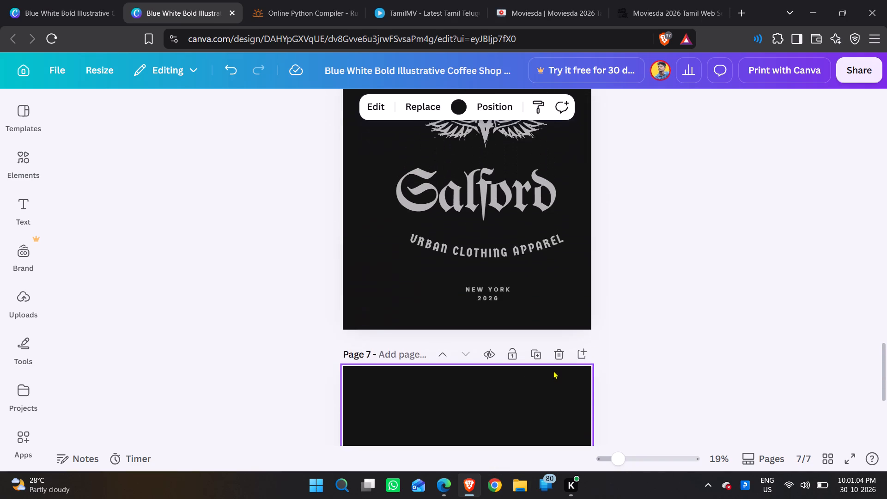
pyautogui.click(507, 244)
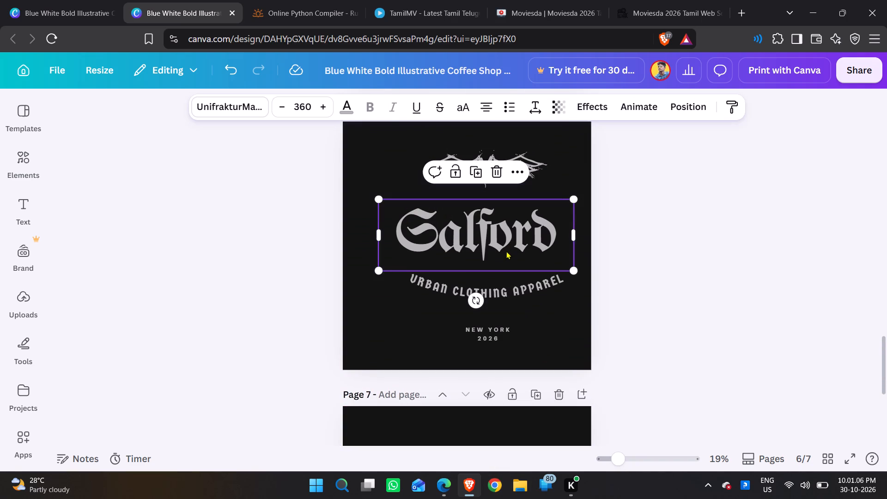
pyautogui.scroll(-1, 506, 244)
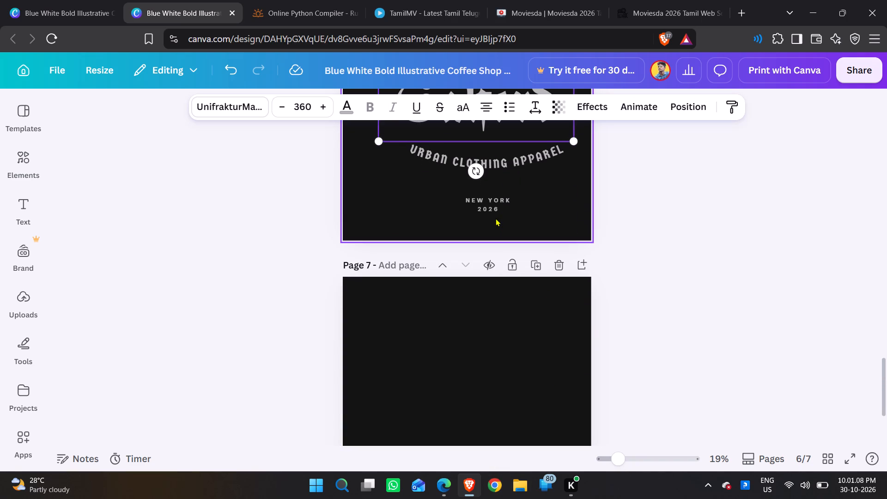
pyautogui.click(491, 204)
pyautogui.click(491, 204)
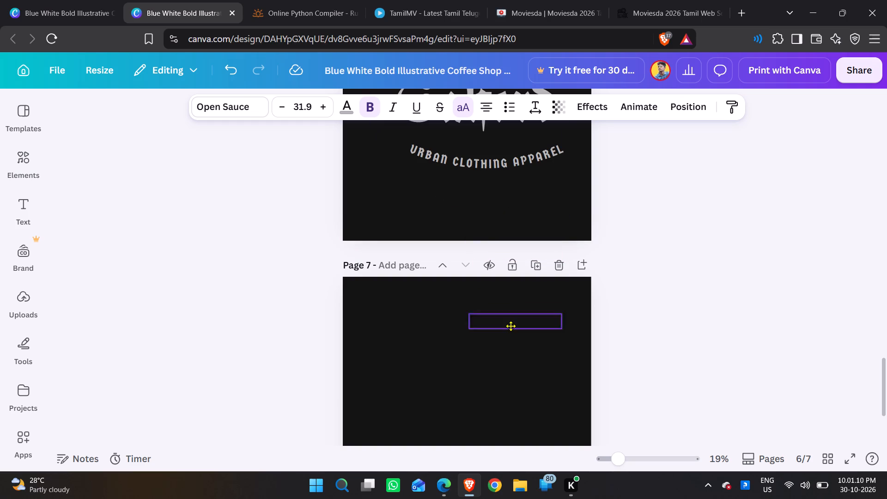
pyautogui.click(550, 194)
# Review the layouts of pages 4 to 7, returning to the Salford design on page 6.
pyautogui.scroll(5, 547, 194)
pyautogui.scroll(-7, 547, 194)
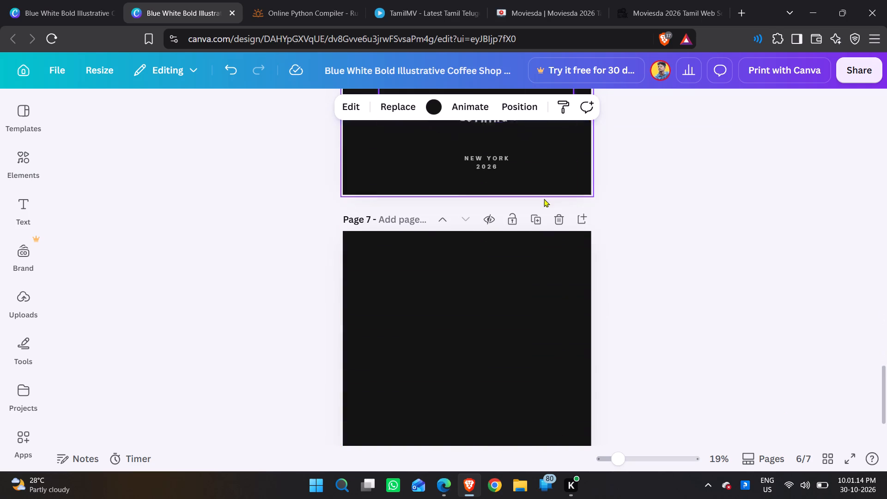
pyautogui.scroll(10, 544, 199)
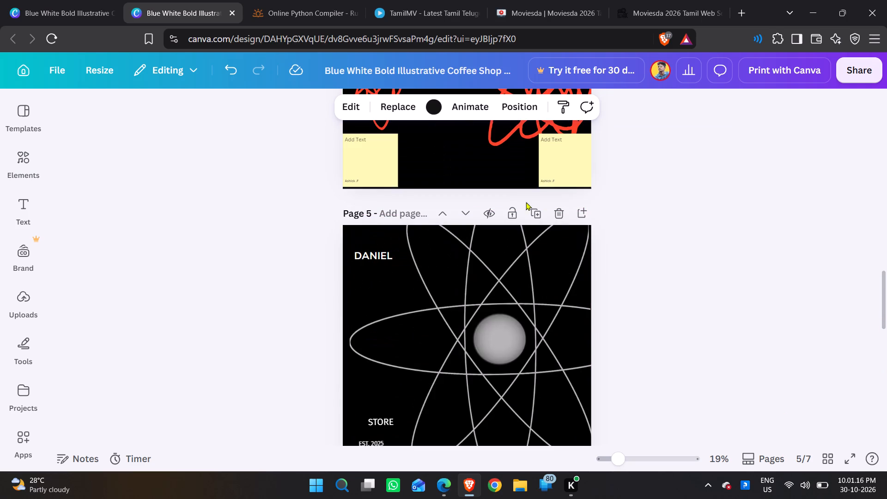
pyautogui.scroll(-1, 491, 354)
pyautogui.scroll(3, 491, 356)
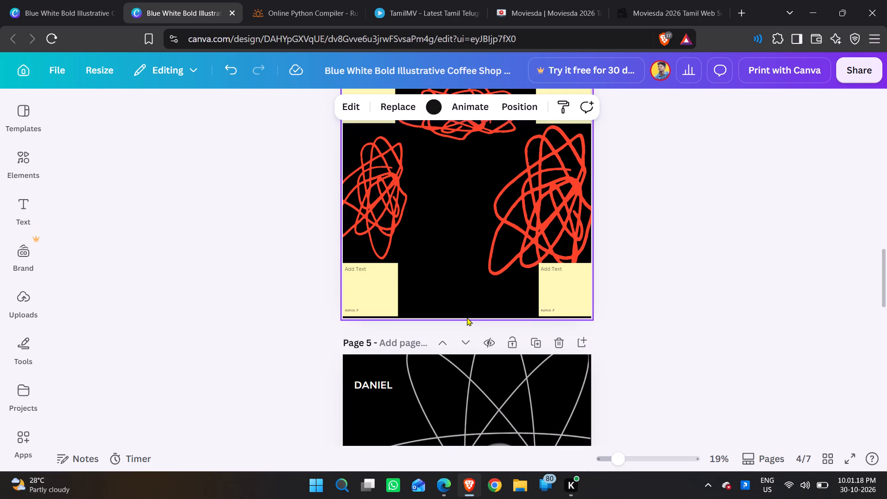
pyautogui.scroll(-9, 467, 317)
pyautogui.scroll(1, 467, 318)
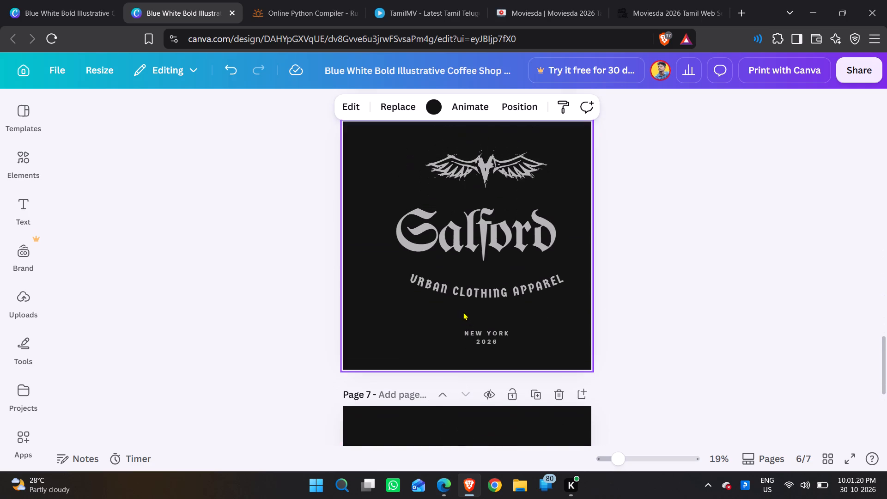
# Shift the Salford text and the curved URBAN CLOTHING APPAREL tagline slightly left on page 6.
pyautogui.moveTo(462, 253); pyautogui.dragTo(457, 253)
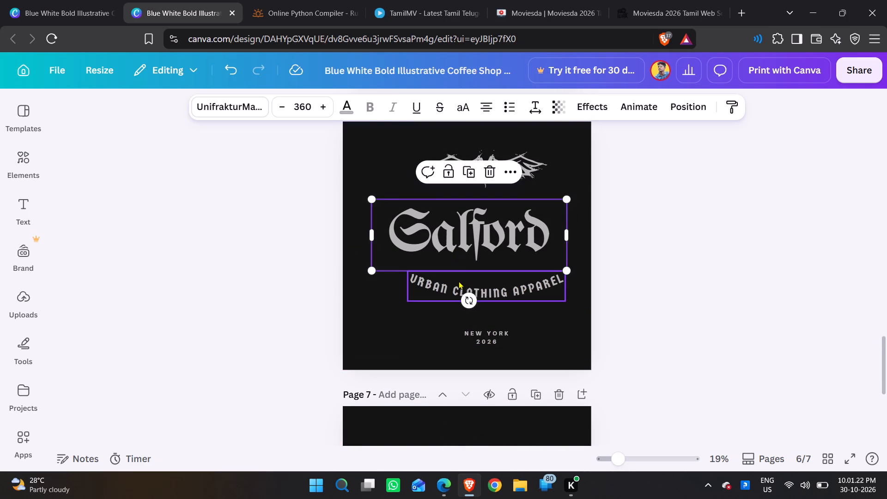
pyautogui.moveTo(458, 281); pyautogui.dragTo(453, 284)
# Move the NEW YORK 2026 text left and slightly up so it sits centred beneath the Salford text.
pyautogui.click(509, 343)
pyautogui.moveTo(491, 335); pyautogui.dragTo(489, 335)
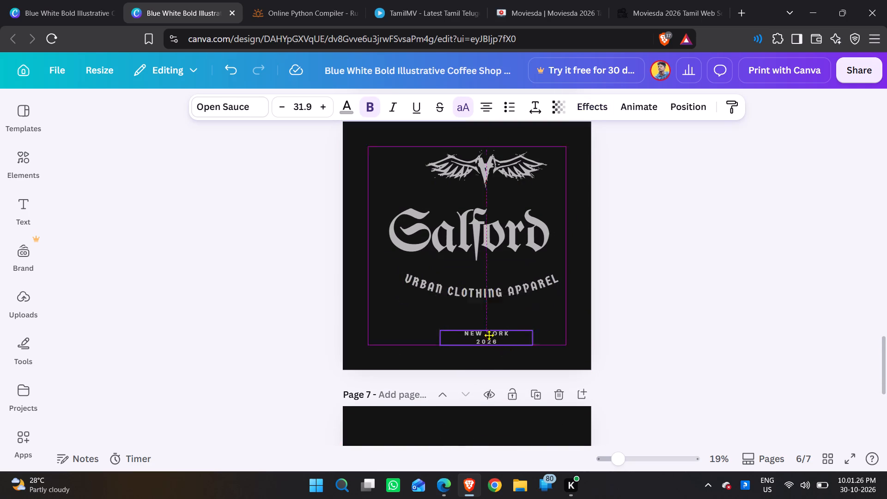
pyautogui.moveTo(489, 335); pyautogui.dragTo(475, 334)
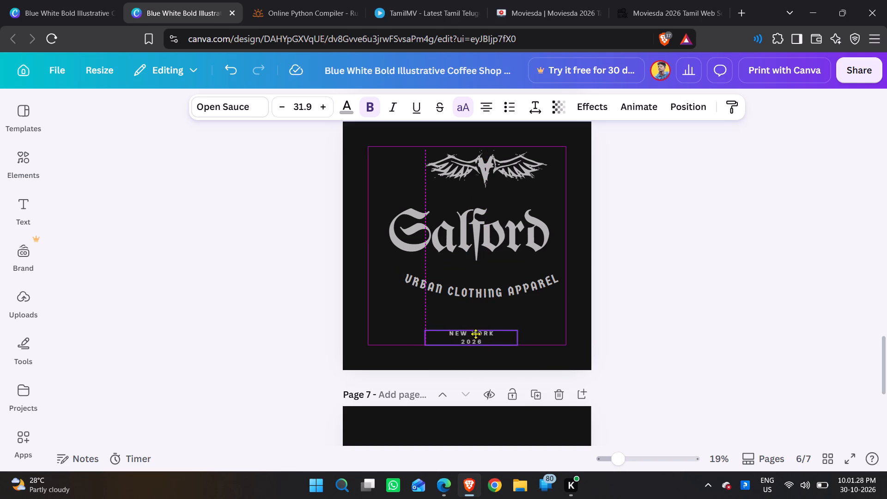
pyautogui.moveTo(475, 334); pyautogui.dragTo(479, 332)
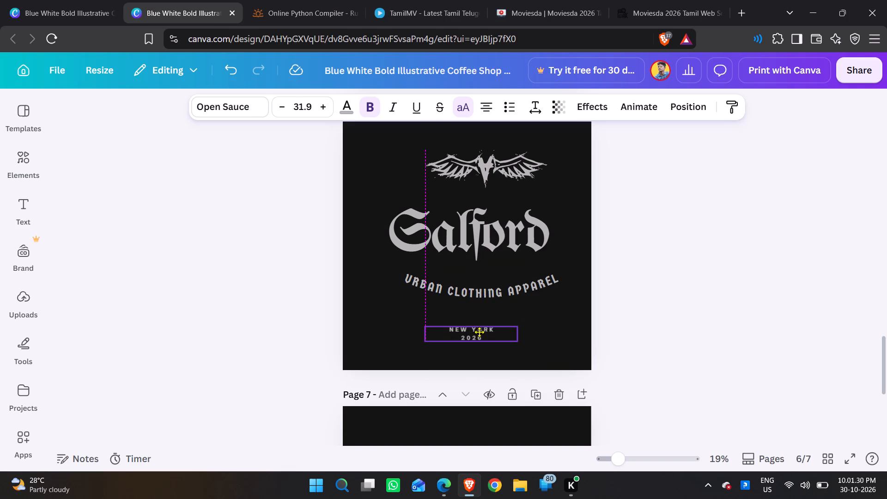
pyautogui.moveTo(479, 332); pyautogui.dragTo(481, 332)
pyautogui.click(571, 324)
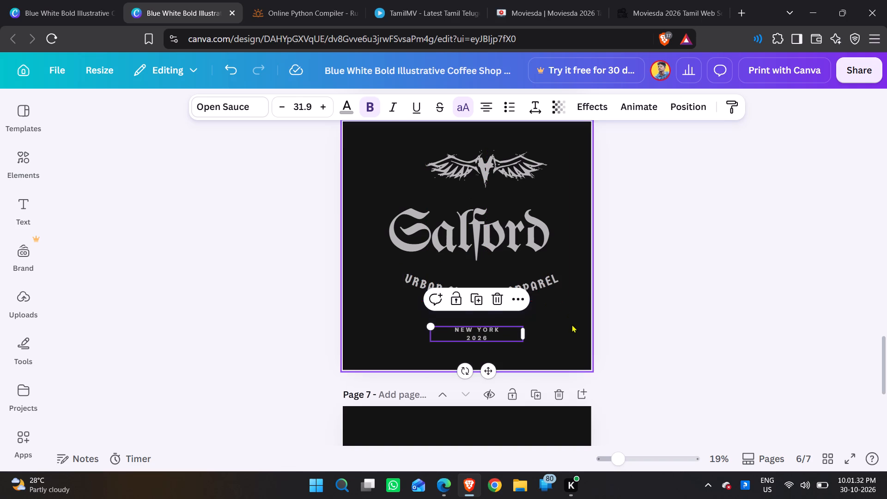
# Shift the winged emblem slightly left and down so it sits centred above the Salford text.
pyautogui.moveTo(484, 183); pyautogui.dragTo(478, 184)
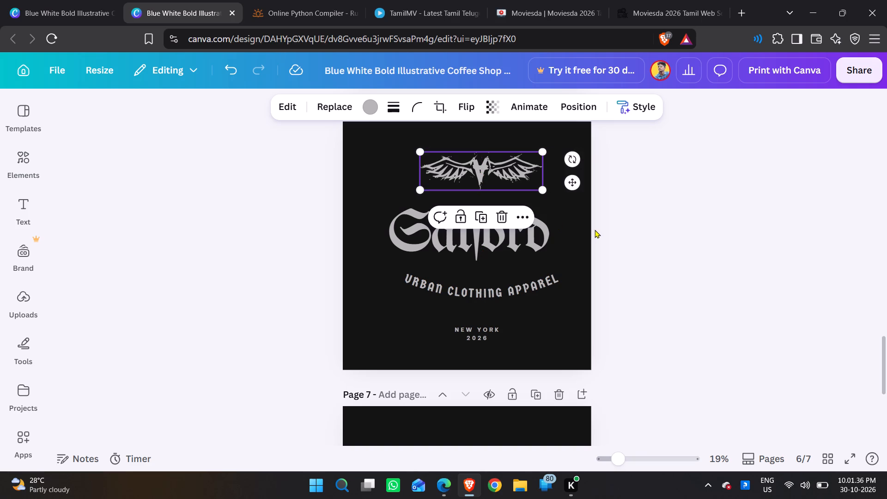
pyautogui.click(595, 230)
# Look through all the design's pages, from the new blank page 7 back to the coffee shop layout on page 1.
pyautogui.scroll(4, 484, 249)
pyautogui.scroll(-2, 484, 253)
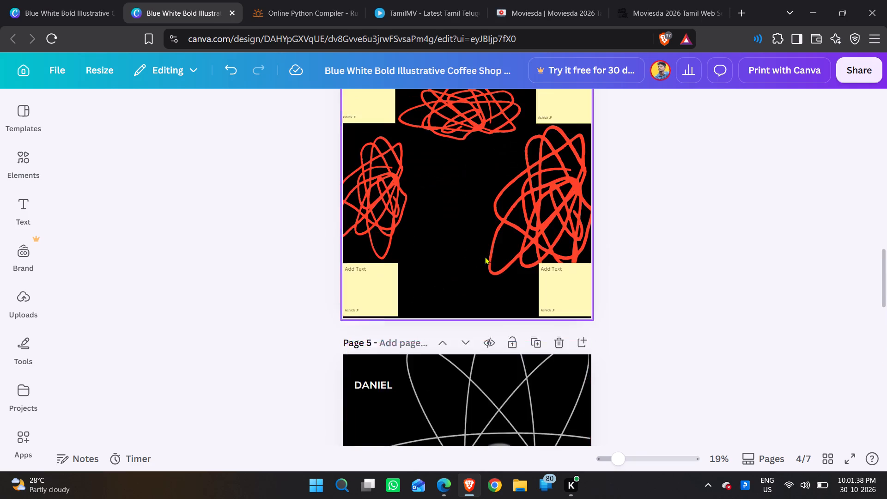
pyautogui.scroll(-12, 485, 256)
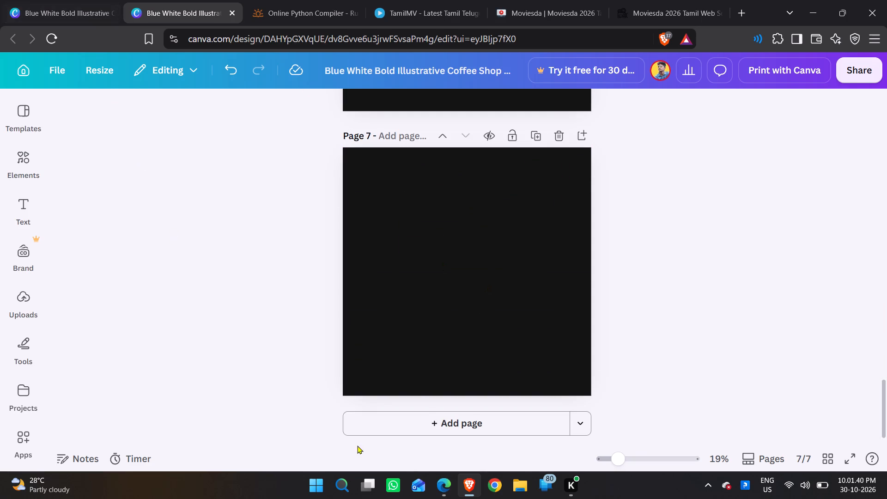
pyautogui.scroll(6, 472, 235)
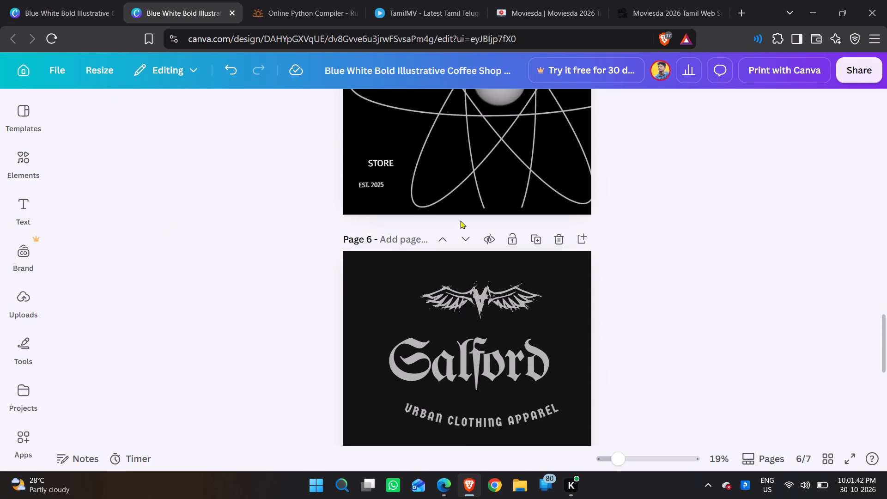
pyautogui.scroll(12, 460, 220)
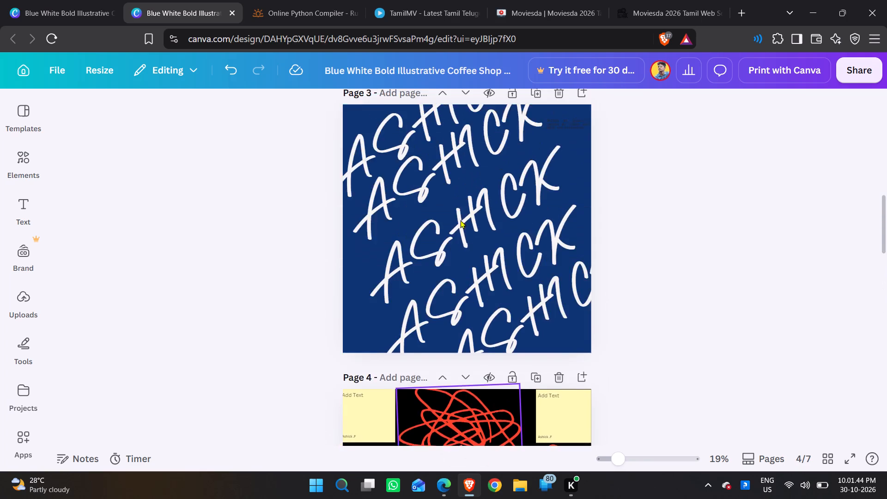
pyautogui.scroll(3, 460, 220)
pyautogui.scroll(-2, 460, 219)
pyautogui.scroll(1, 460, 217)
pyautogui.scroll(-16, 460, 217)
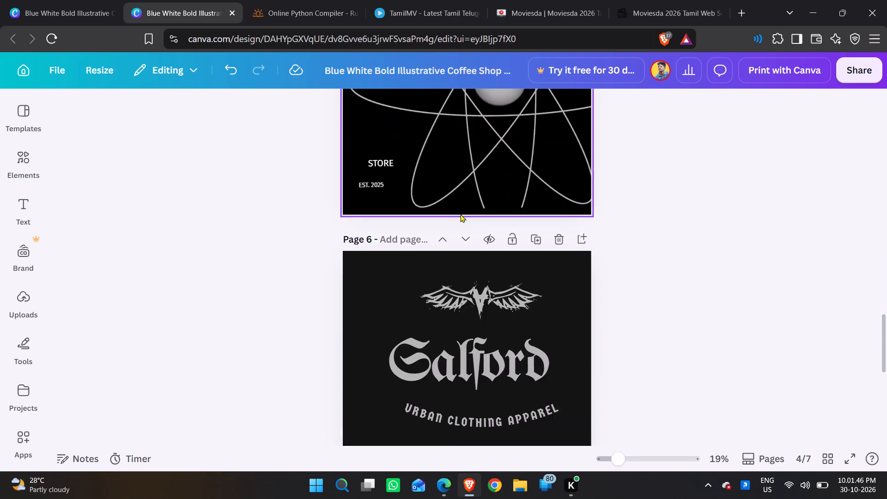
pyautogui.scroll(-11, 460, 214)
pyautogui.scroll(17, 460, 214)
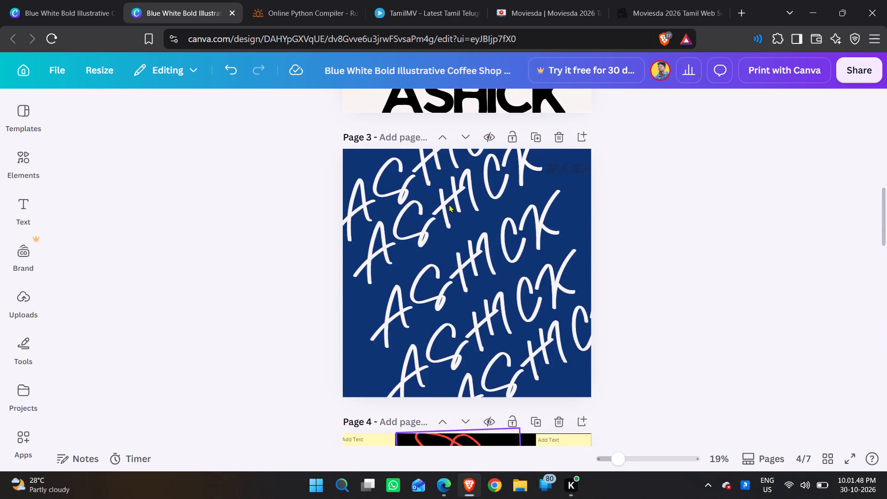
pyautogui.scroll(12, 449, 204)
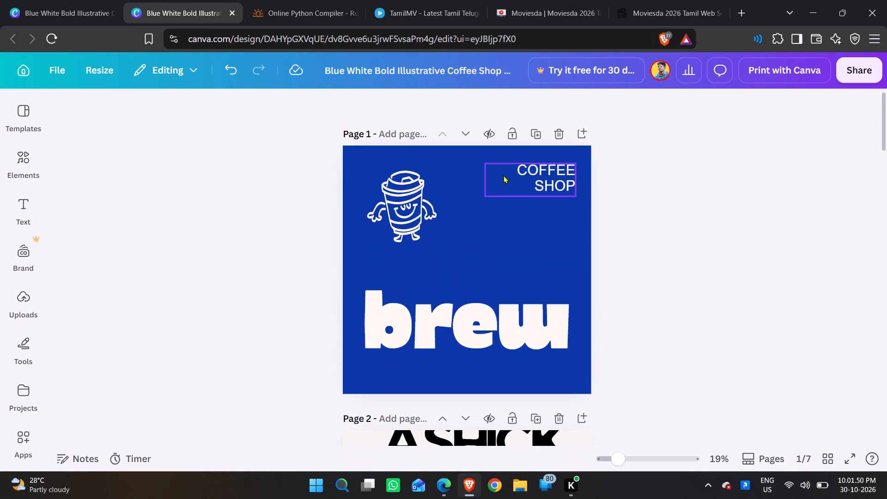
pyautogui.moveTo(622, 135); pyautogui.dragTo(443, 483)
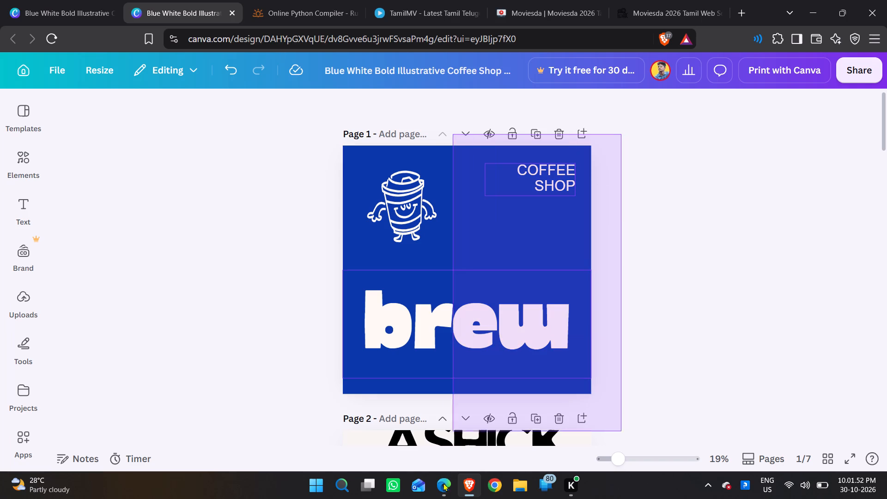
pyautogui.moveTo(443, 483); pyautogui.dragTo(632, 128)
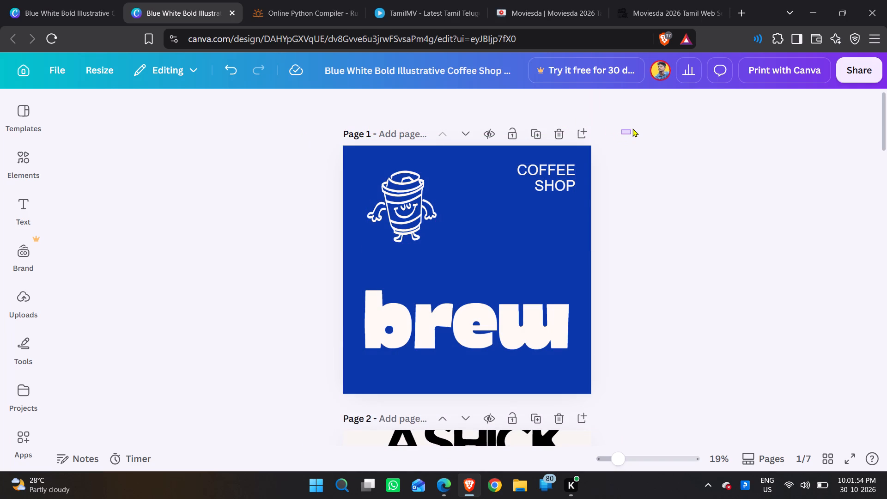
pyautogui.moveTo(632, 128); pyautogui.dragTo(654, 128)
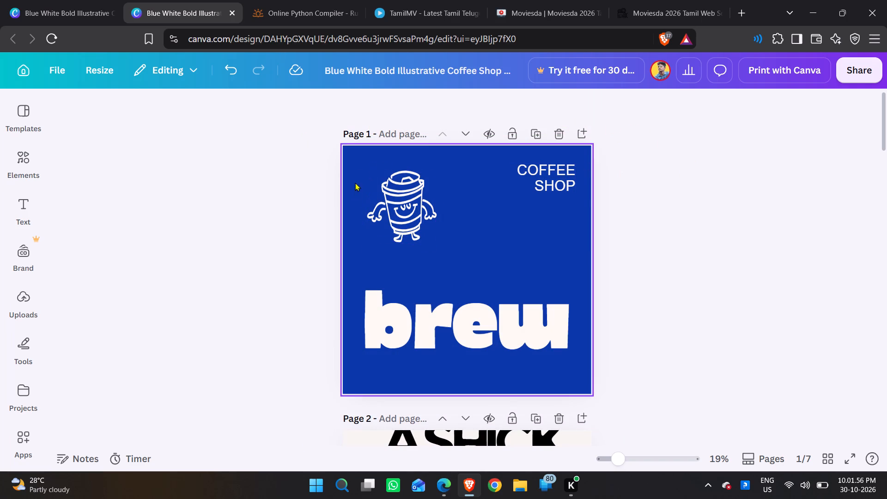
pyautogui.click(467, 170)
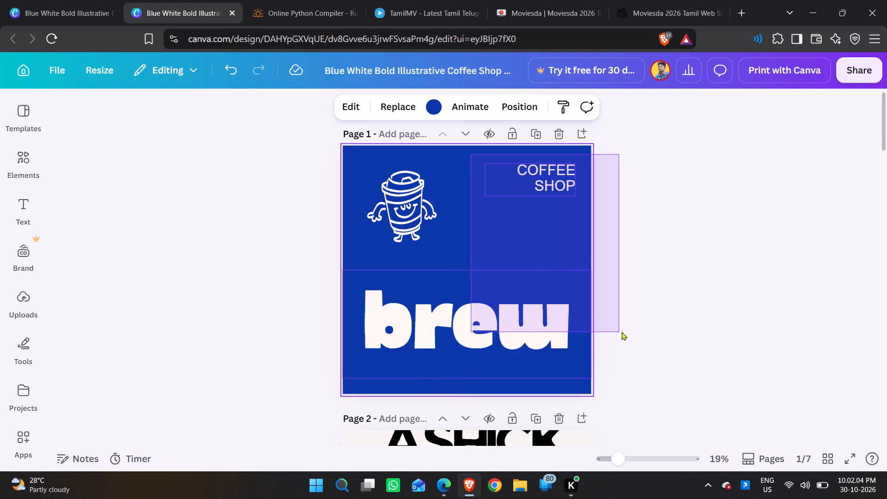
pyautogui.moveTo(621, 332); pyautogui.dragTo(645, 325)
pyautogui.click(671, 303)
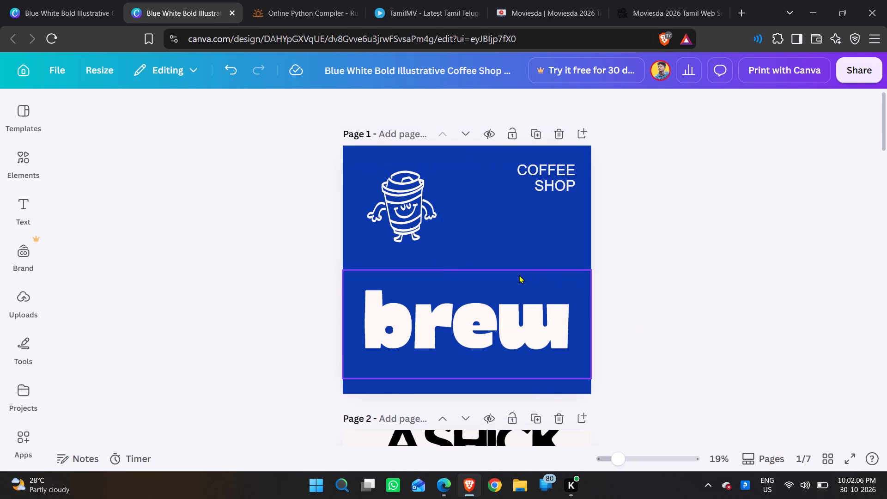
# Review all the design's pages, going from the coffee shop layout on page 1 to page 7 and back, twice.
pyautogui.scroll(-16, 519, 275)
pyautogui.scroll(-13, 519, 275)
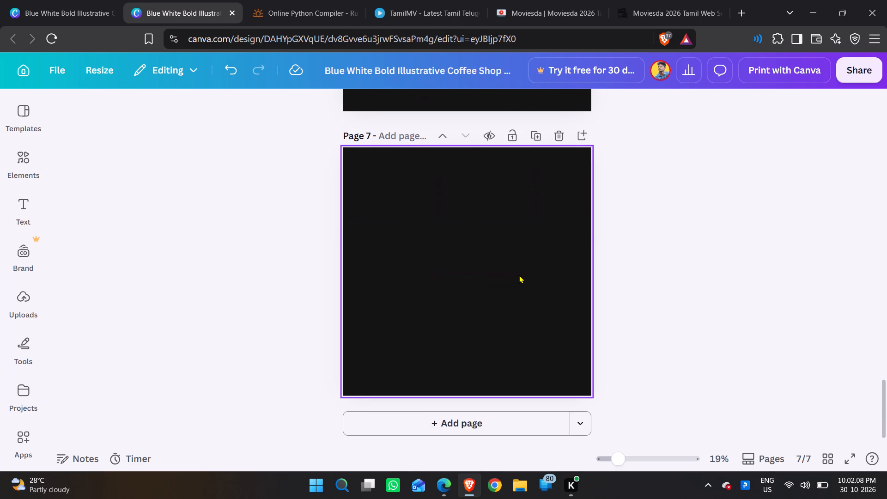
pyautogui.scroll(20, 519, 275)
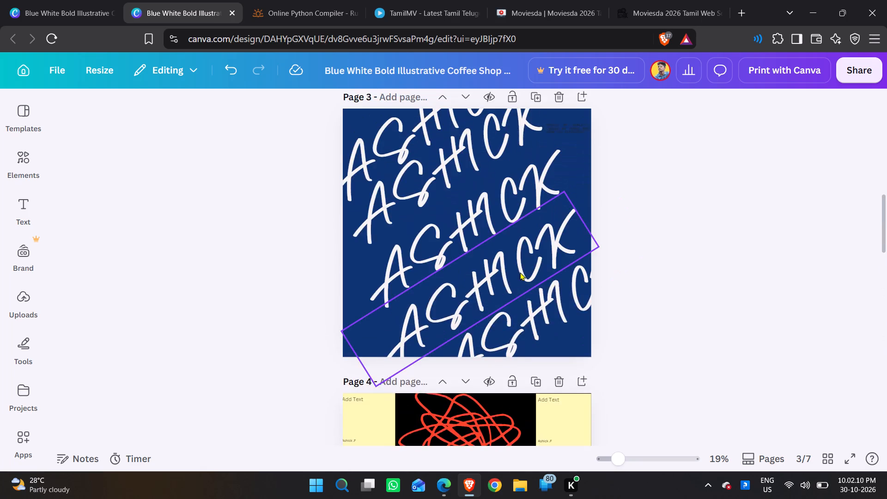
pyautogui.scroll(13, 520, 272)
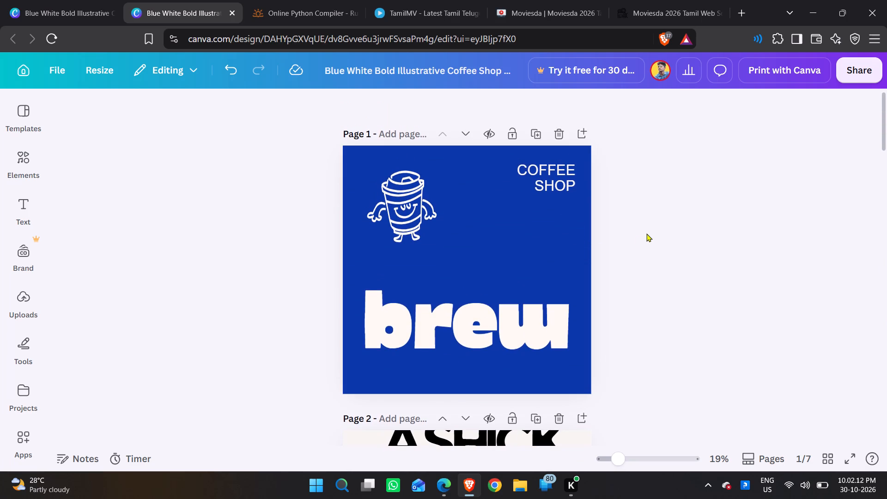
pyautogui.click(649, 232)
pyautogui.scroll(-11, 481, 237)
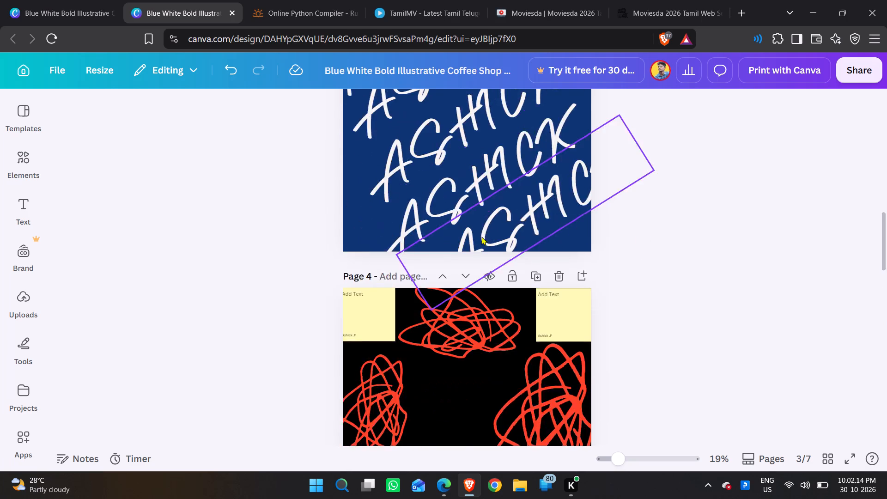
pyautogui.scroll(-14, 481, 237)
pyautogui.scroll(-14, 481, 237)
pyautogui.scroll(9, 482, 236)
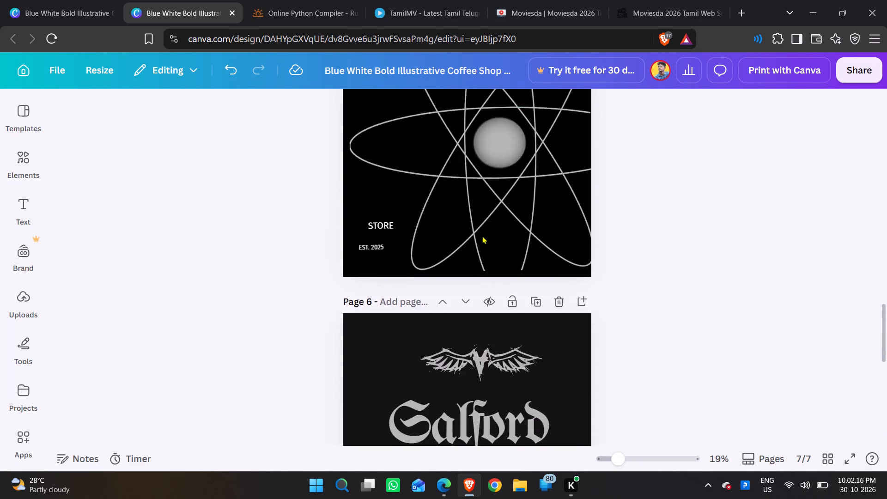
pyautogui.scroll(13, 482, 236)
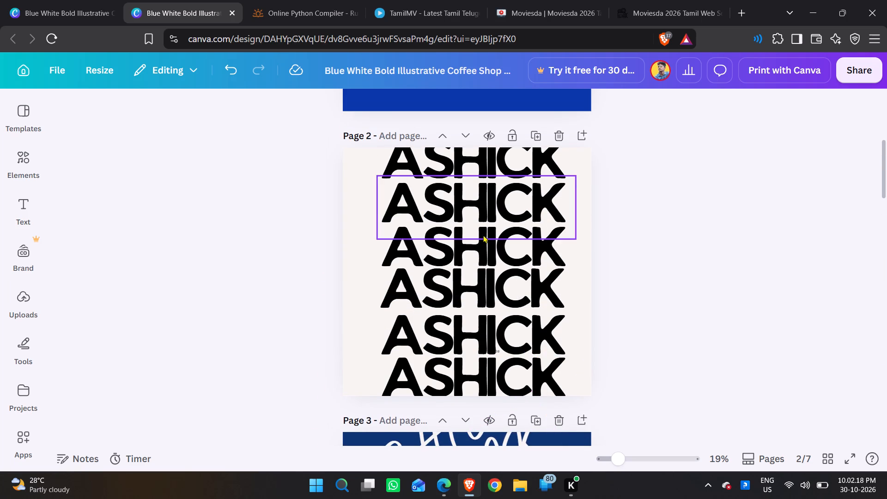
pyautogui.scroll(6, 489, 229)
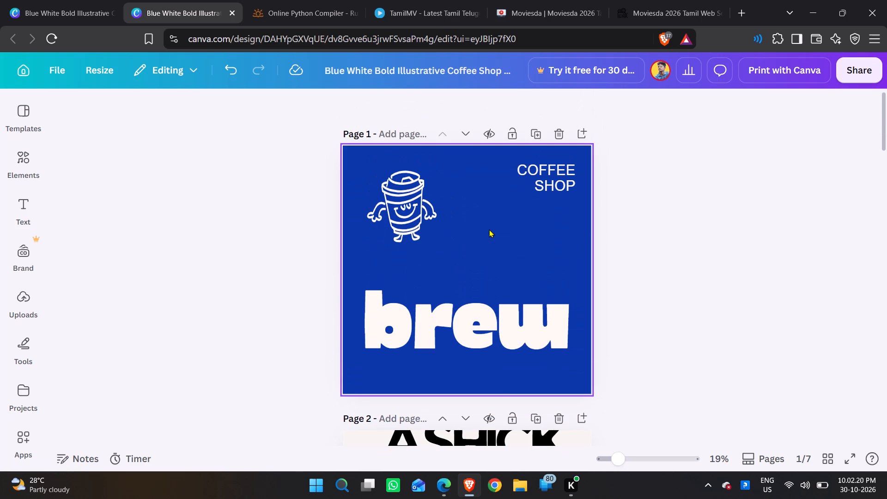
# Inspect the pages from page 1's COFFEE SHOP text through page 4's red scribbles and page 5's atom graphic to page 6's Salford layout.
pyautogui.click(566, 183)
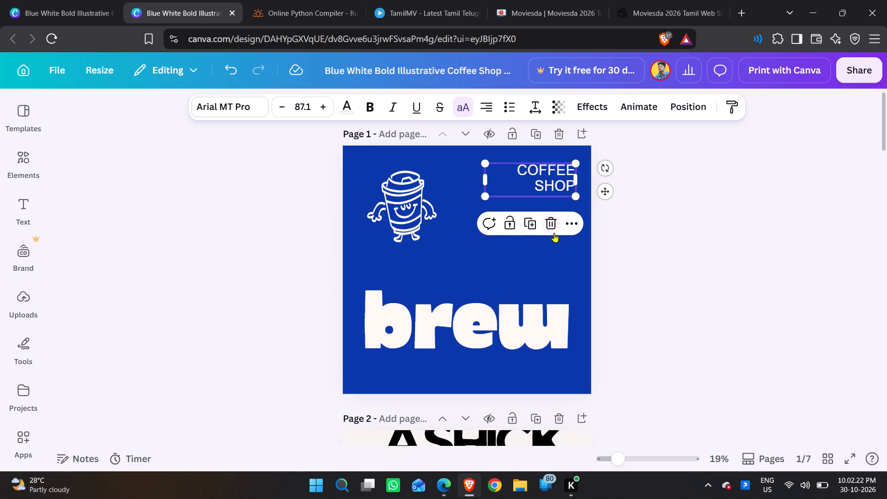
pyautogui.click(675, 279)
pyautogui.scroll(-4, 433, 266)
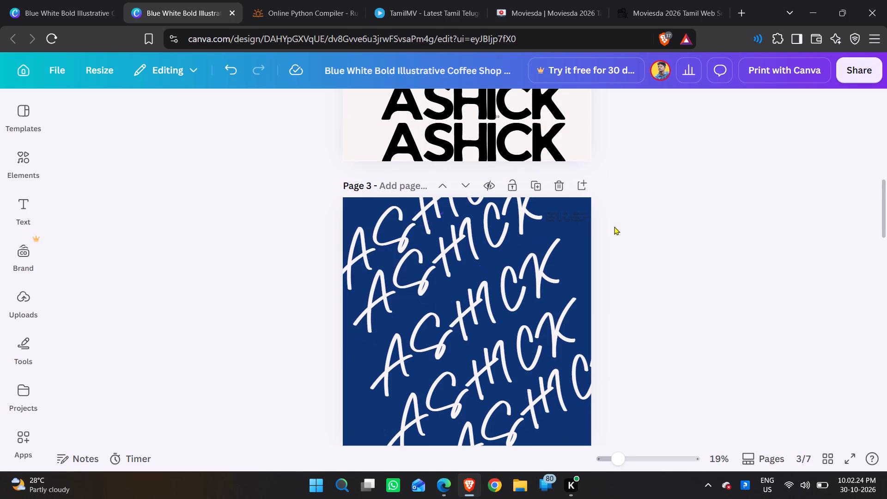
pyautogui.click(626, 232)
pyautogui.click(486, 296)
pyautogui.click(638, 265)
pyautogui.scroll(-4, 599, 274)
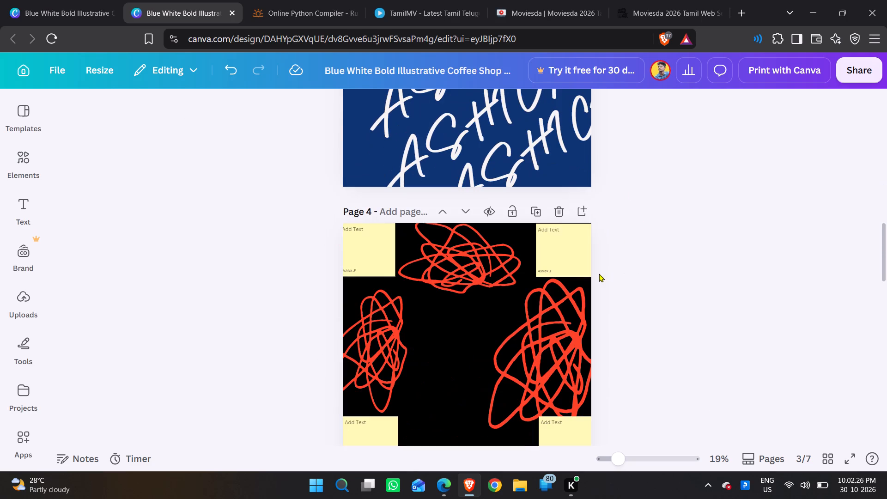
pyautogui.click(517, 283)
pyautogui.scroll(-3, 560, 288)
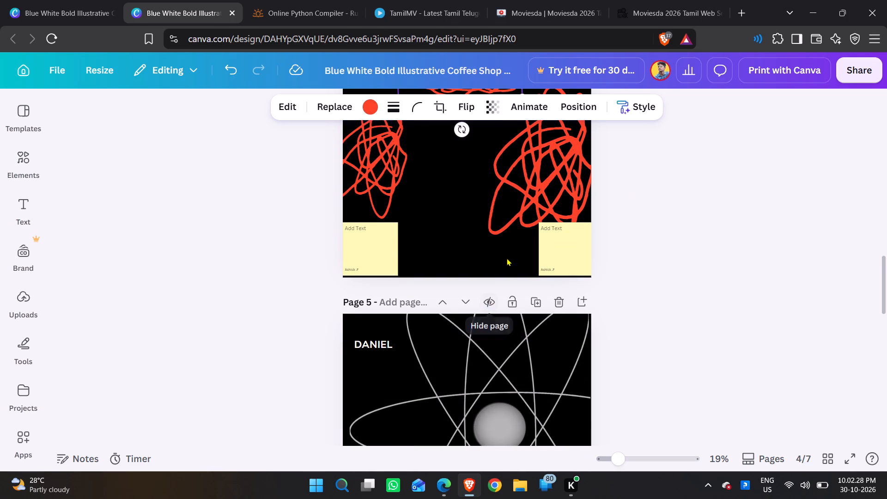
pyautogui.click(526, 237)
pyautogui.click(377, 176)
pyautogui.click(466, 243)
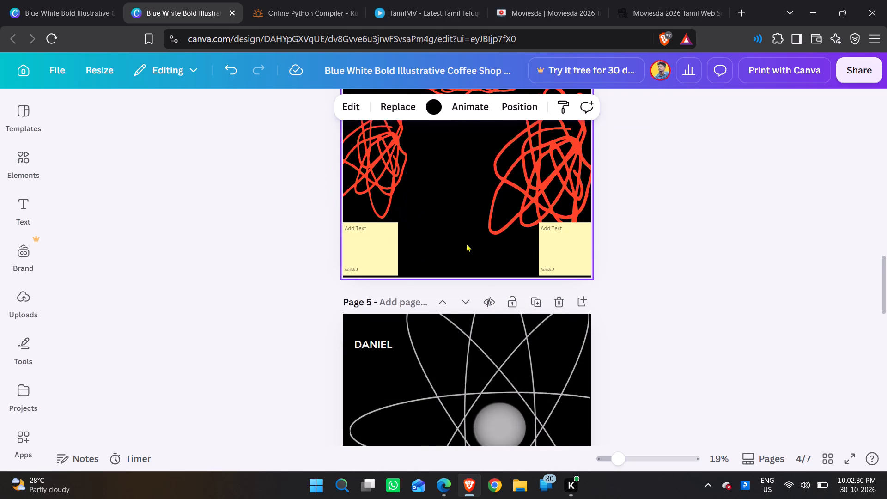
pyautogui.scroll(-2, 506, 233)
pyautogui.click(497, 266)
pyautogui.scroll(-6, 517, 314)
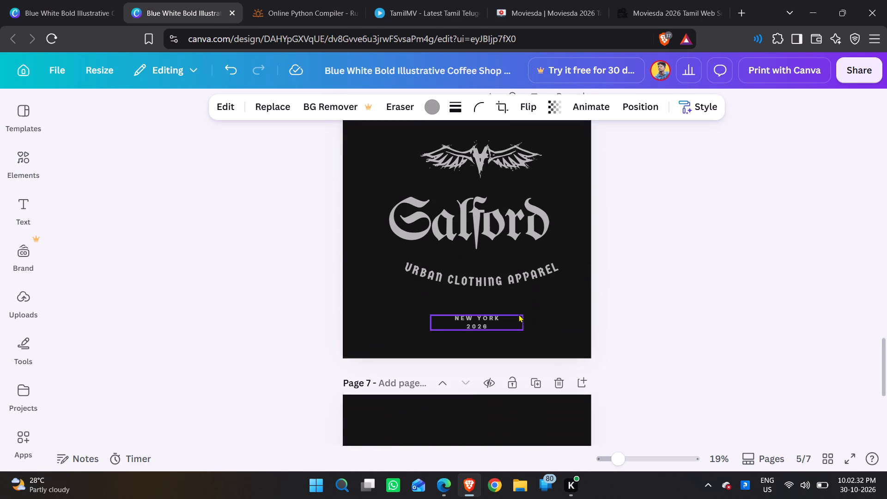